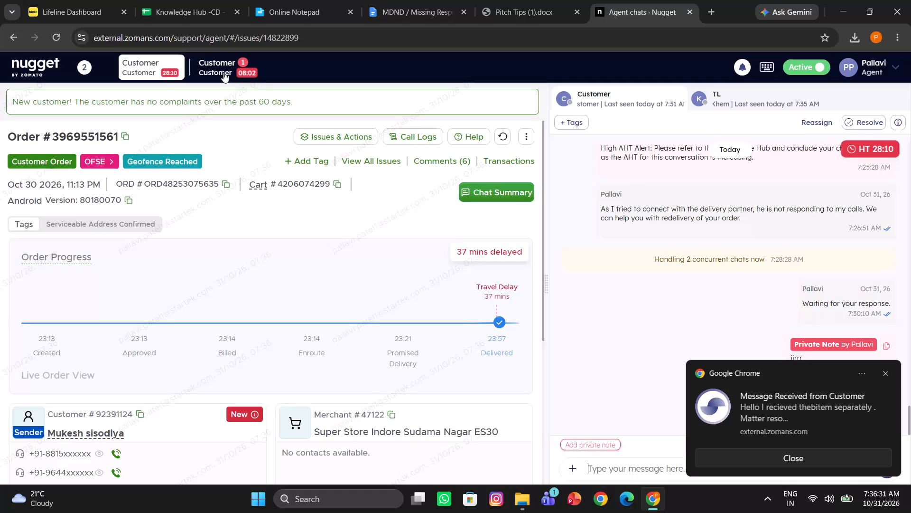
# Switch to the other customer's chat, with the unread message about items received separately, and start a reply in its message field.
pyautogui.click(223, 72)
pyautogui.scroll(-2, 649, 335)
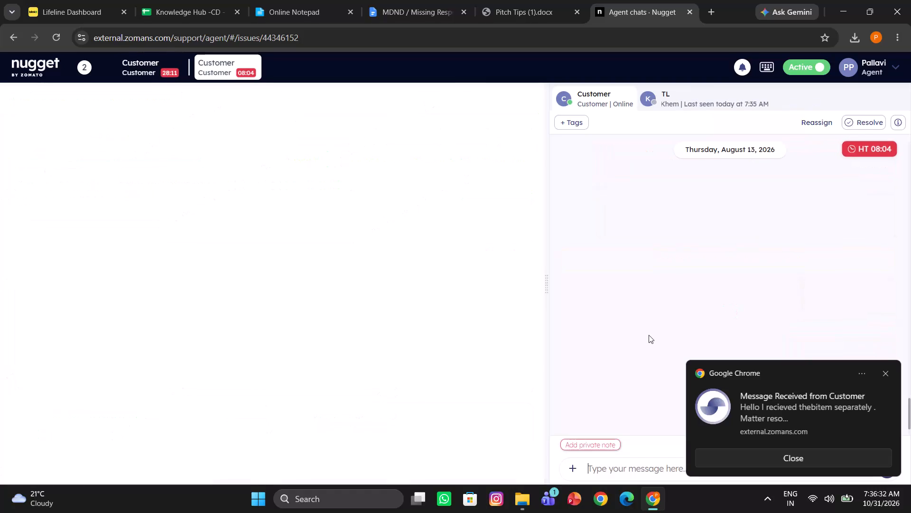
pyautogui.scroll(-3, 649, 335)
pyautogui.click(707, 446)
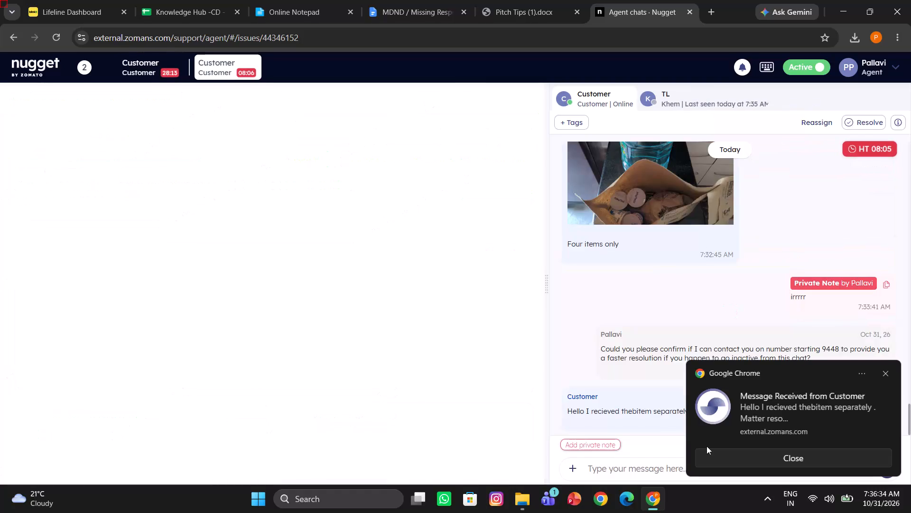
pyautogui.scroll(-2, 634, 384)
pyautogui.click(605, 466)
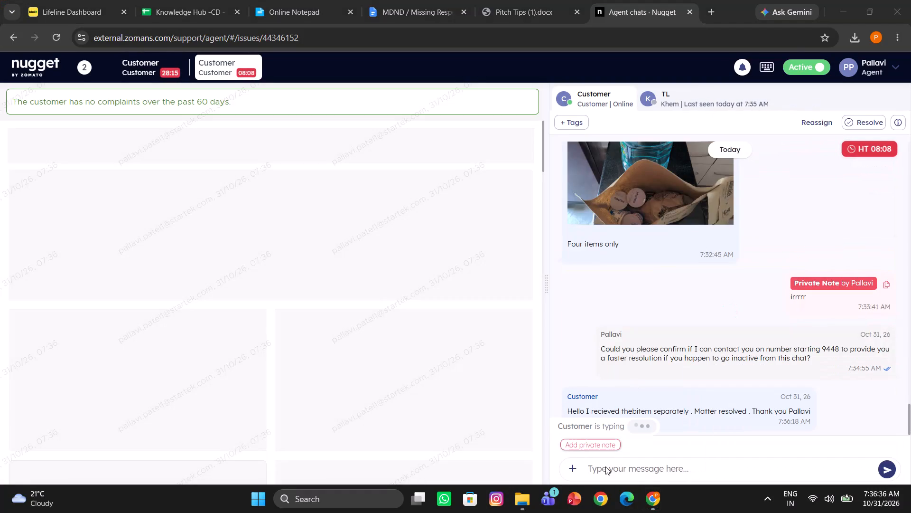
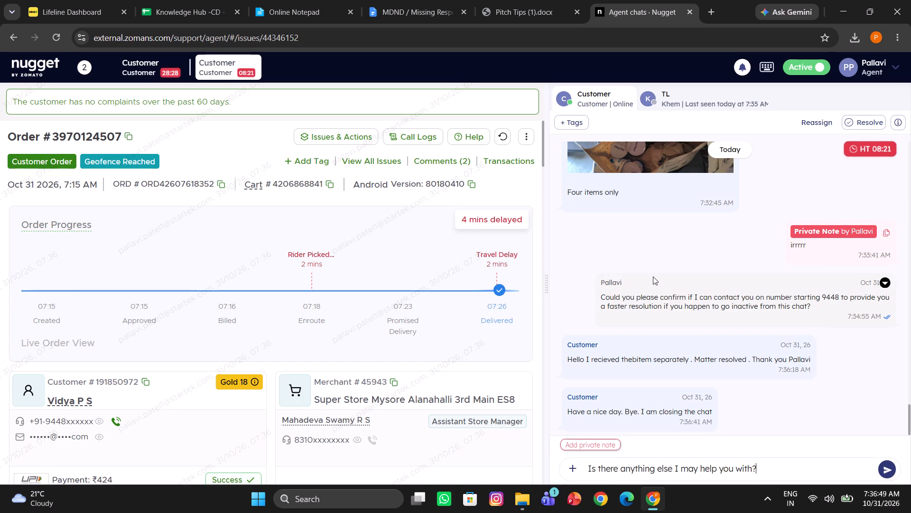
# Send the customer the reply "Is there anything else I may help you with?".
pyautogui.press('Return')
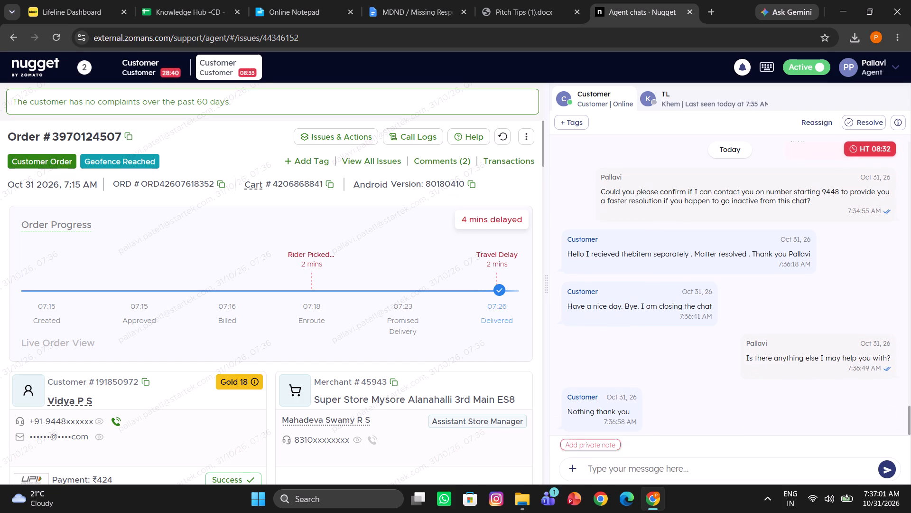
# Find the "/Rate us/Service no" canned response by searching "ra" and send it to the customer as the feedback request.
pyautogui.write('/ra')
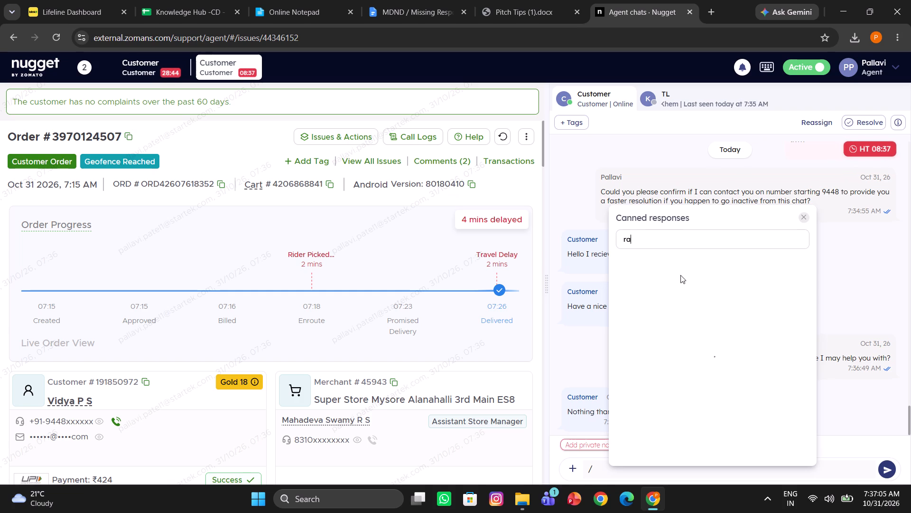
pyautogui.click(660, 273)
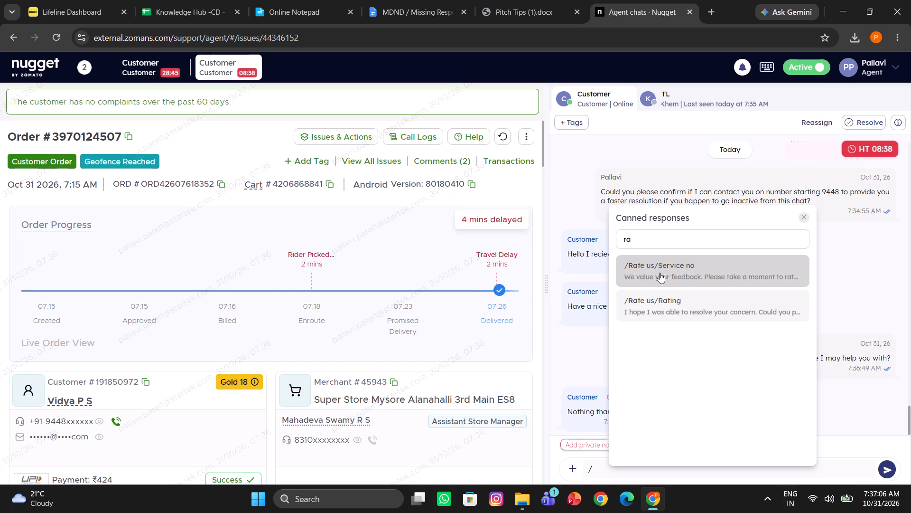
pyautogui.press('Return')
pyautogui.press('Return')
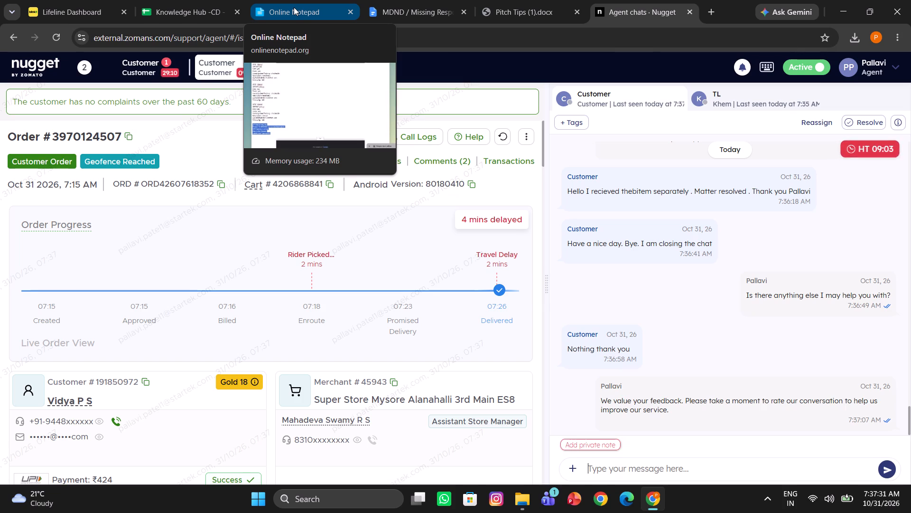
# Switch to the other customer's chat with the unread message, go to its latest messages, and dismiss the new-message notification.
pyautogui.click(143, 63)
pyautogui.scroll(-3, 759, 228)
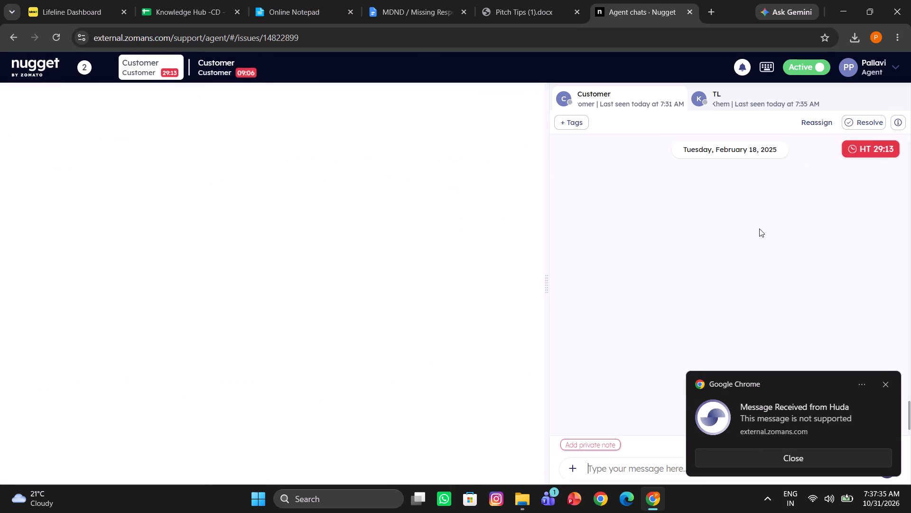
pyautogui.scroll(-2, 759, 228)
pyautogui.click(743, 465)
pyautogui.scroll(-3, 630, 338)
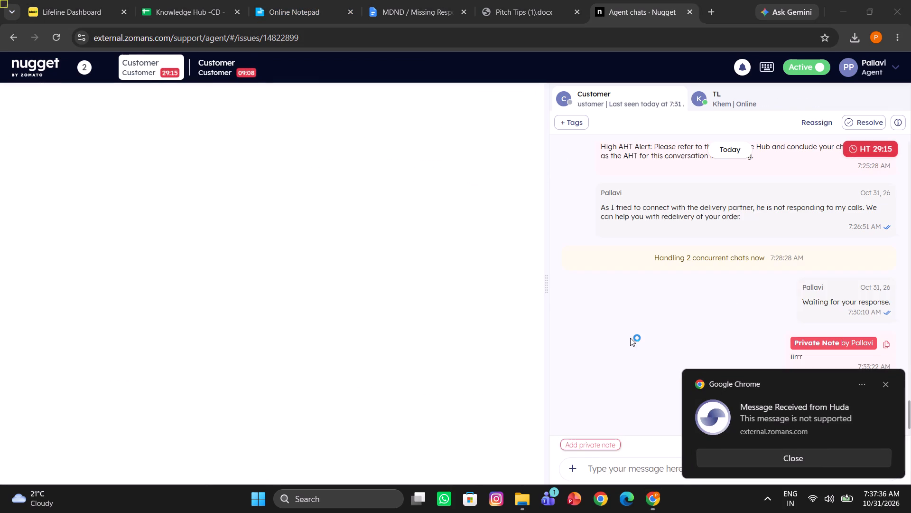
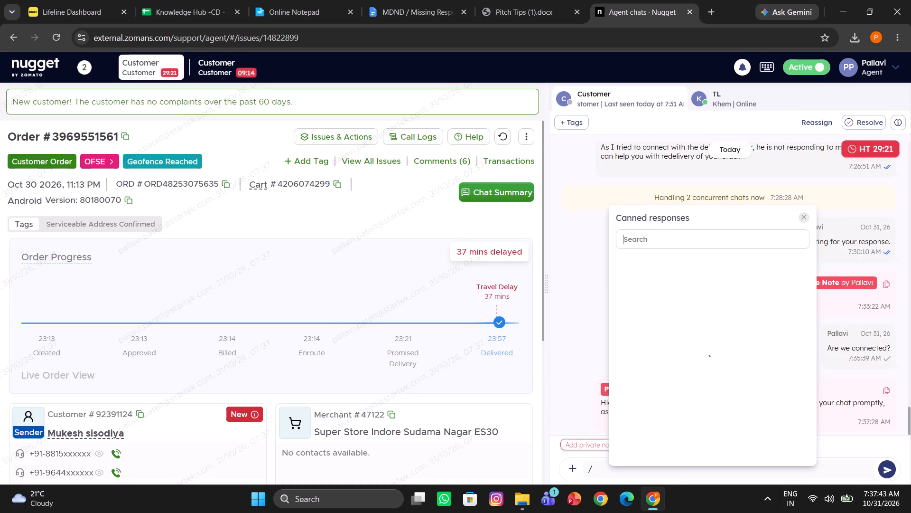
# Find the "/Away2" canned response by searching "awa" and send it to the unresponsive customer on the delayed order.
pyautogui.write('awa')
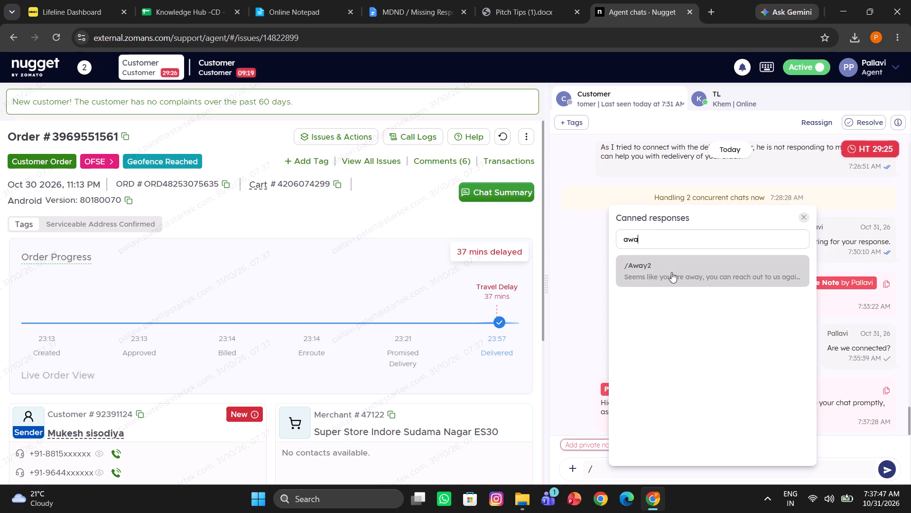
pyautogui.click(671, 272)
pyautogui.press('Return')
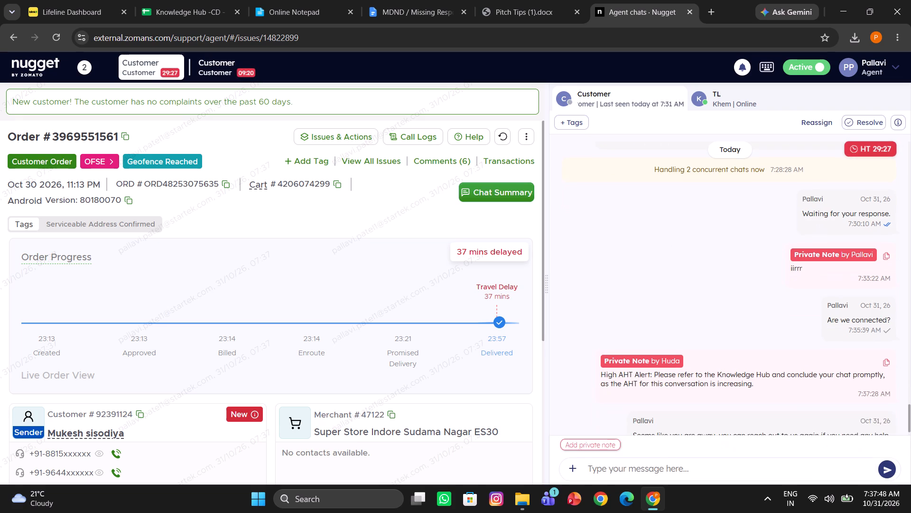
# Switch back to the other customer's chat, where the feedback request was sent.
pyautogui.click(221, 75)
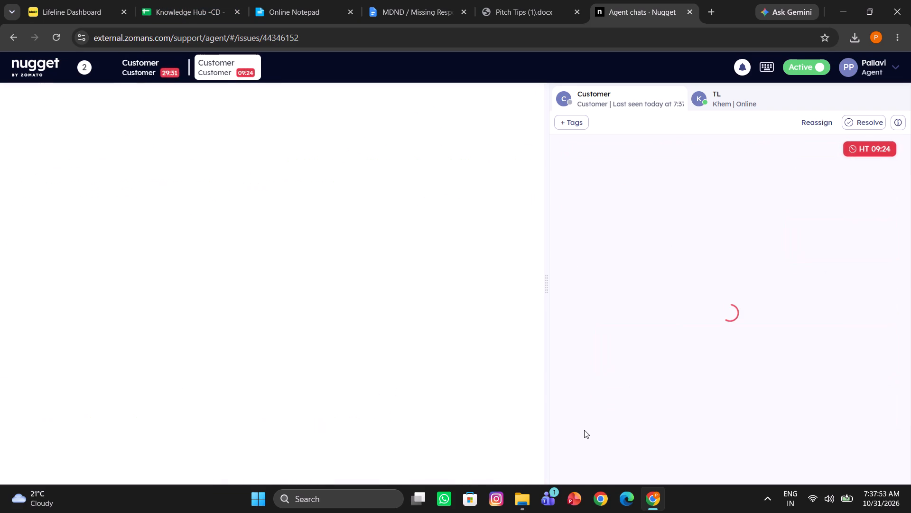
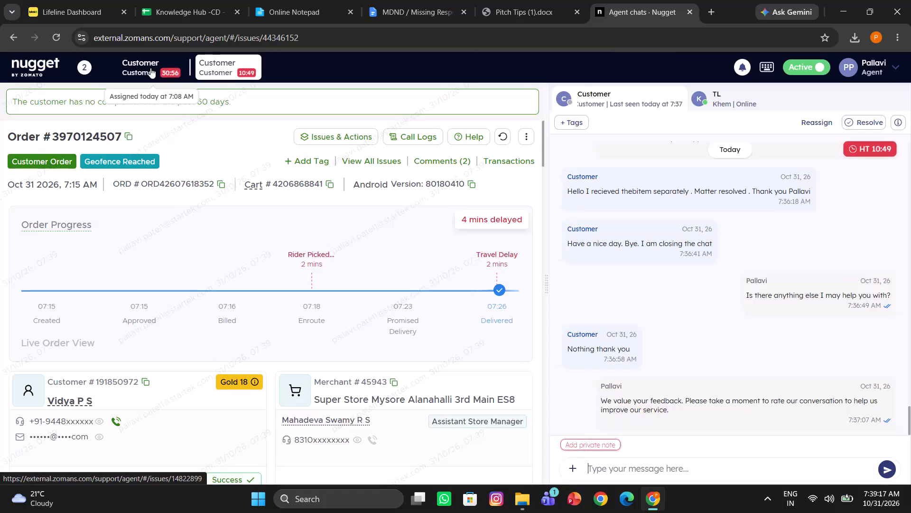
# Check the unresponsive customer's delayed-order chat for any reply to the away message.
pyautogui.click(150, 68)
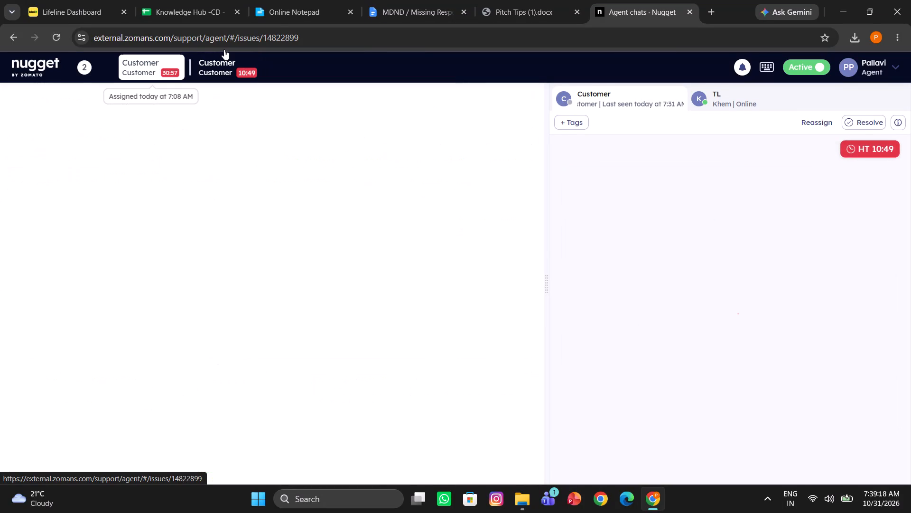
pyautogui.scroll(-2, 675, 340)
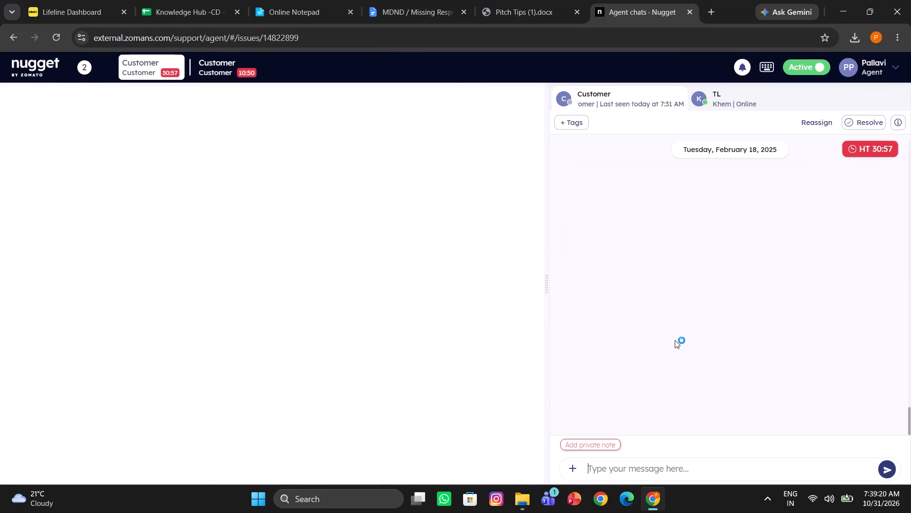
pyautogui.scroll(-1, 675, 340)
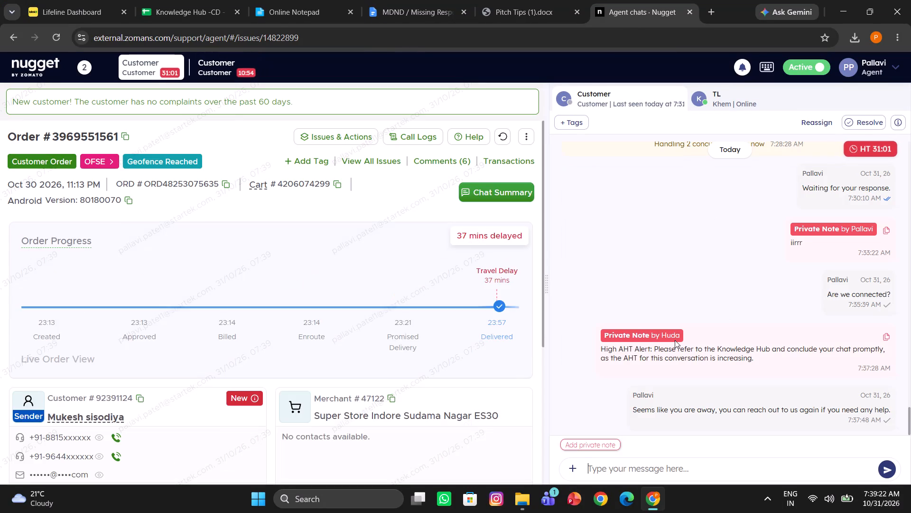
pyautogui.scroll(-1, 675, 340)
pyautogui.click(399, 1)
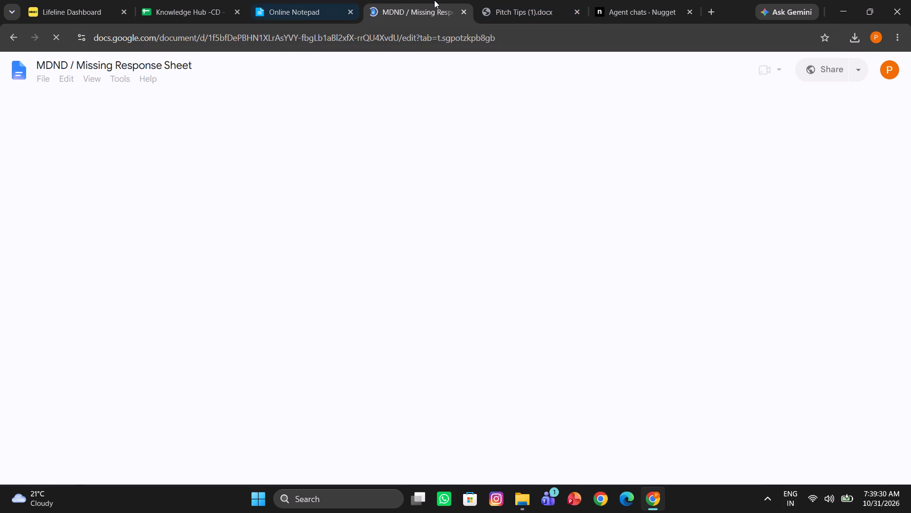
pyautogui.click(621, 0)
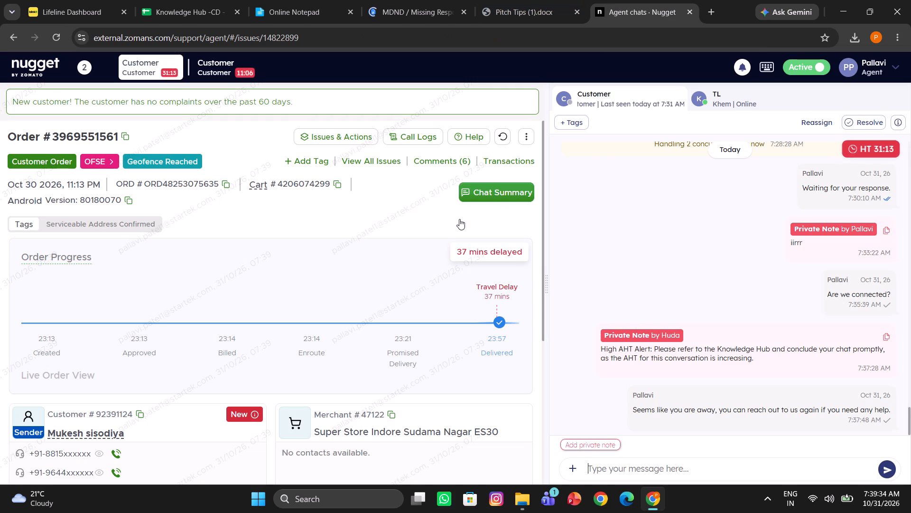
# Copy the selected "DP Answered" note template from Online Notepad into a new private note on the missing-item customer's chat in Nugget.
pyautogui.click(233, 86)
pyautogui.click(219, 74)
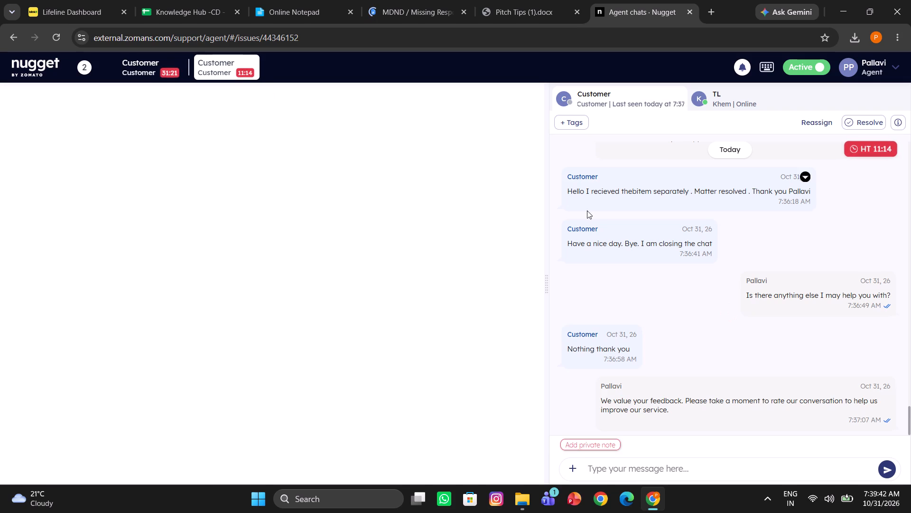
pyautogui.scroll(-2, 669, 344)
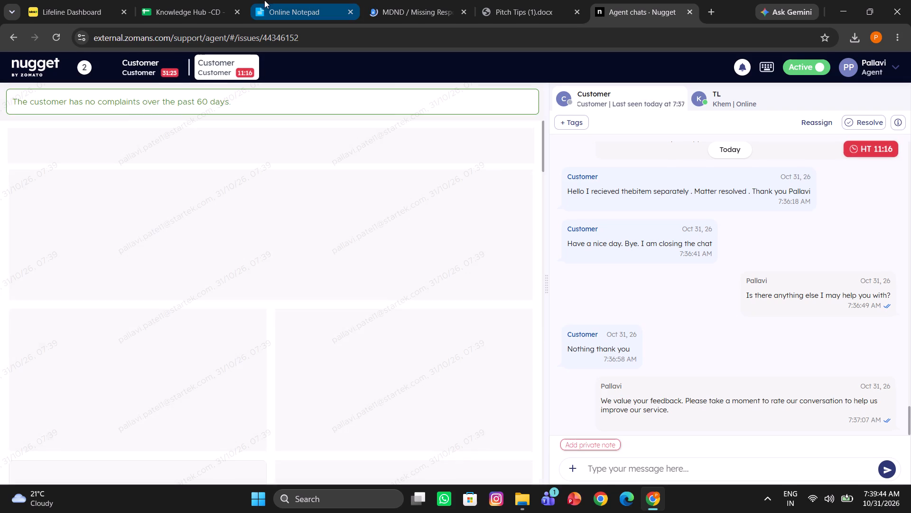
pyautogui.click(305, 0)
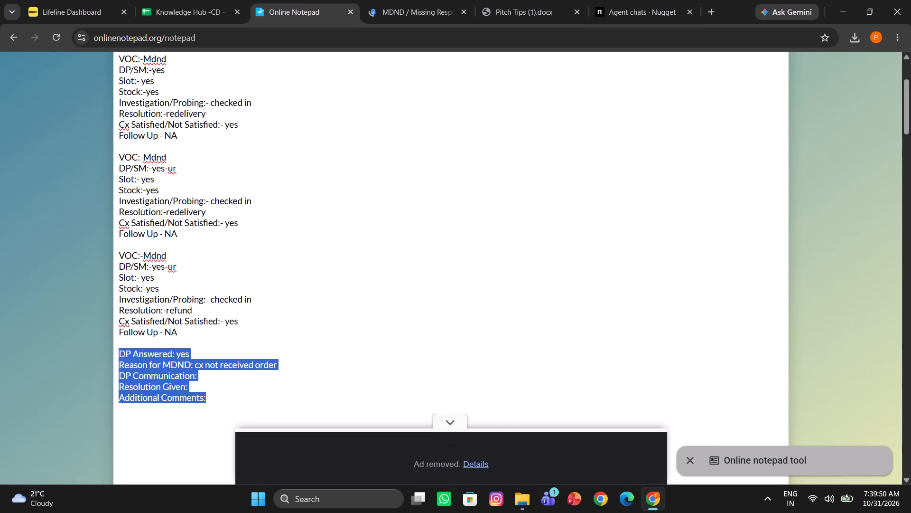
pyautogui.hotkey('ctrl', 'c')
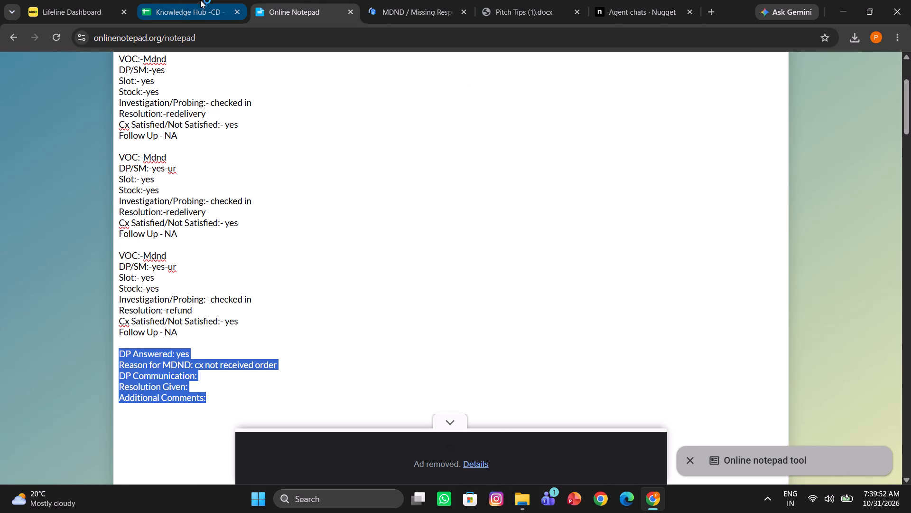
pyautogui.click(625, 5)
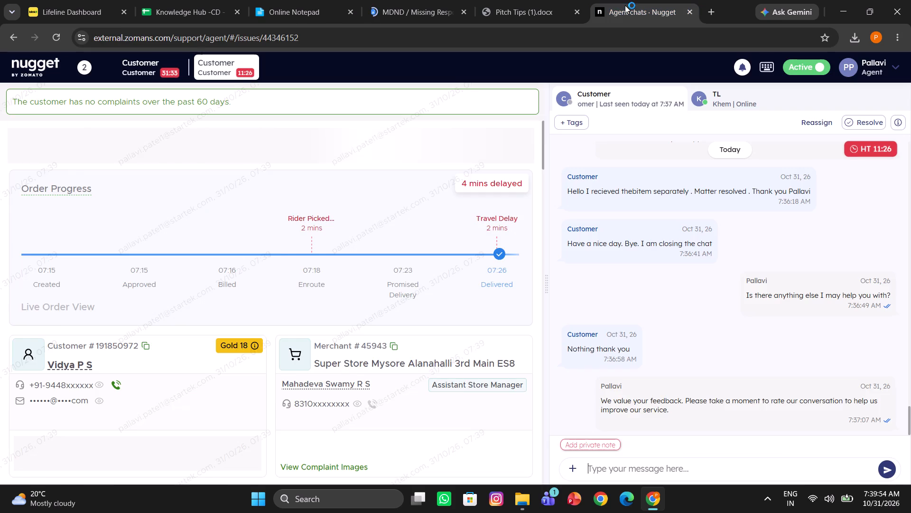
pyautogui.click(588, 442)
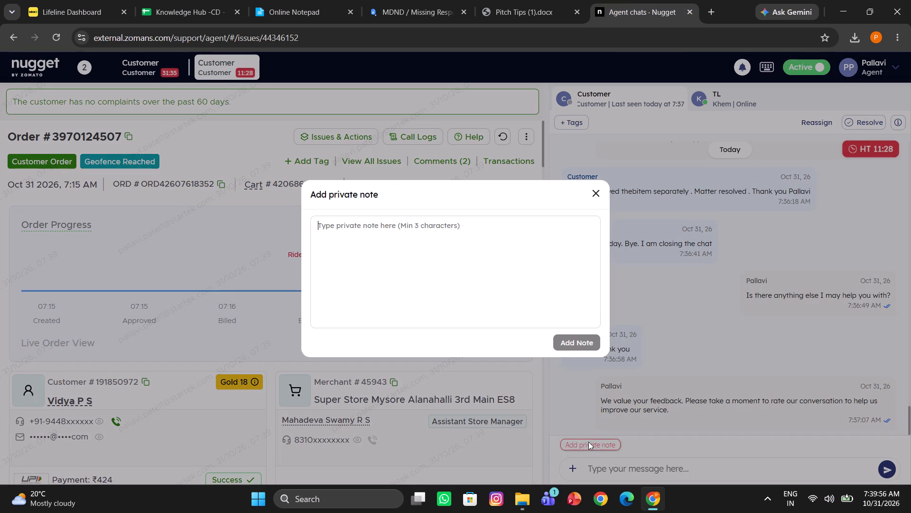
pyautogui.hotkey('ctrl', 'v')
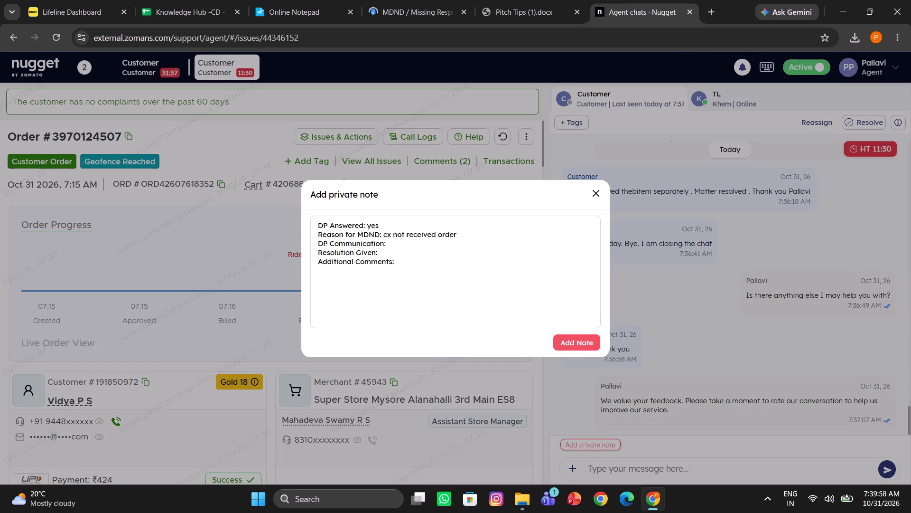
# Fill in DP Communication as "na" in the private note.
pyautogui.click(392, 245)
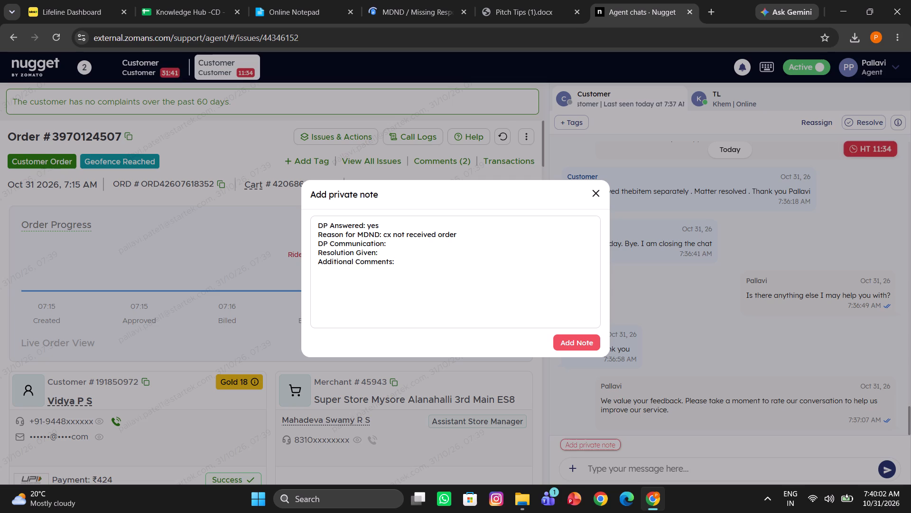
pyautogui.write('na')
pyautogui.click(383, 229)
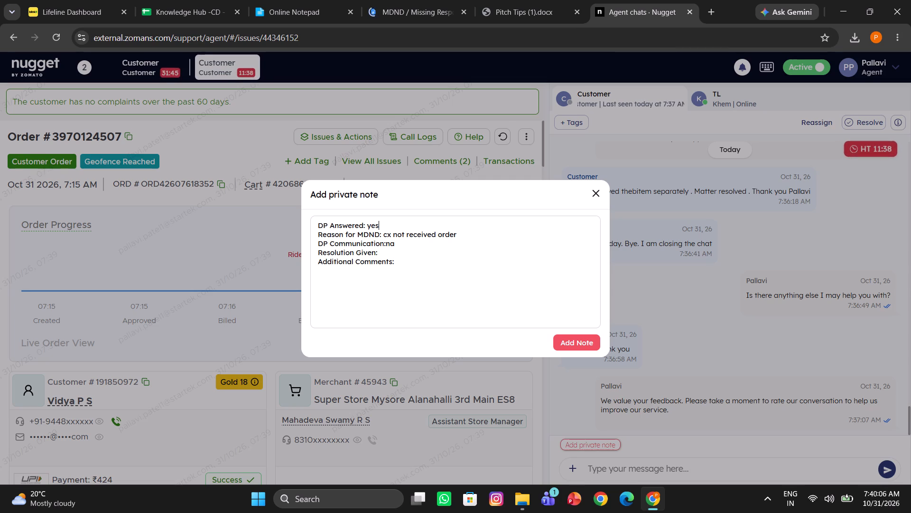
pyautogui.click(400, 244)
pyautogui.press('BackSpace')
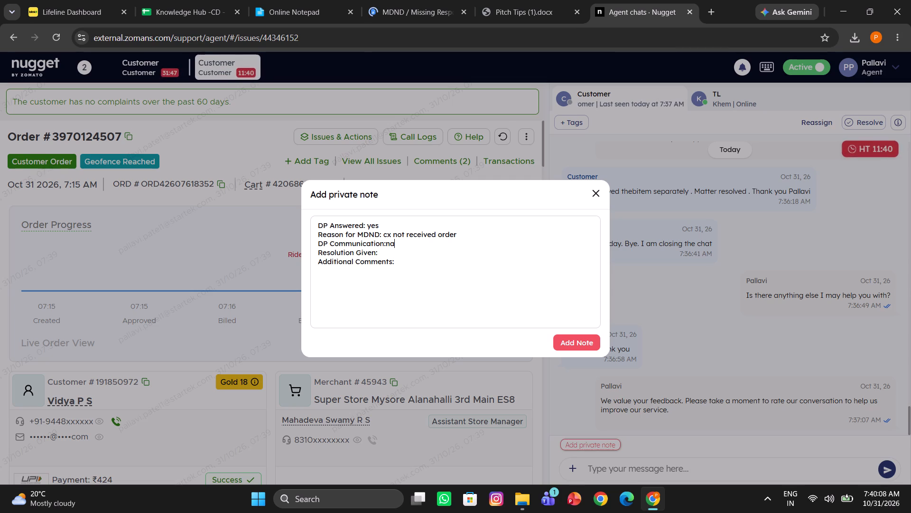
pyautogui.press('BackSpace')
pyautogui.press('n')
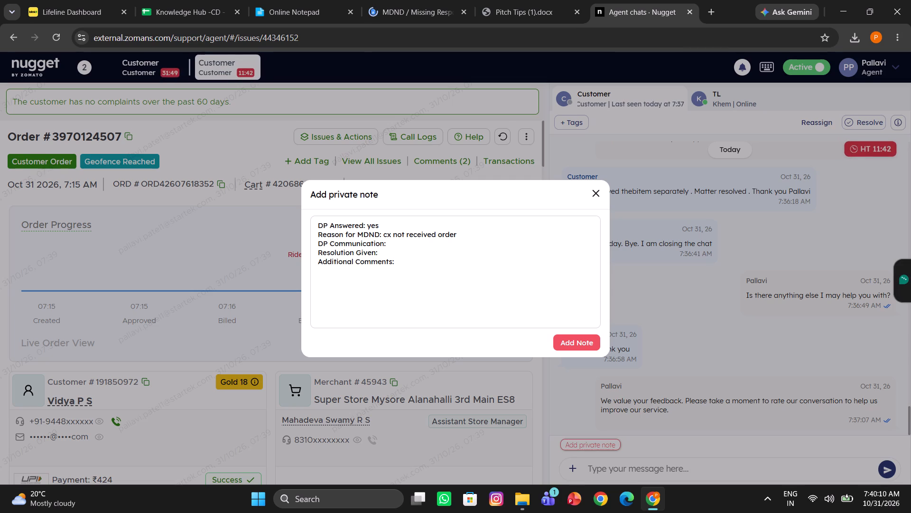
pyautogui.press('BackSpace')
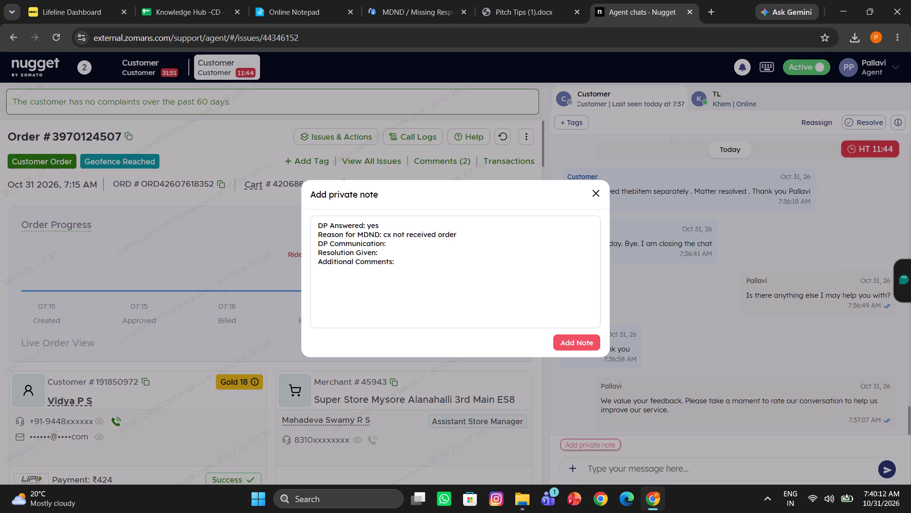
pyautogui.write('na')
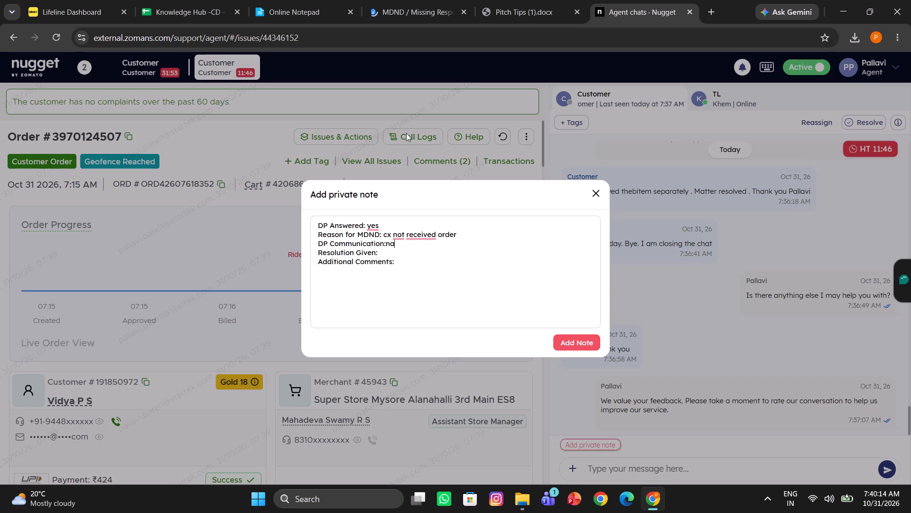
# Change the DP Answered entry in the private note to "na".
pyautogui.click(390, 206)
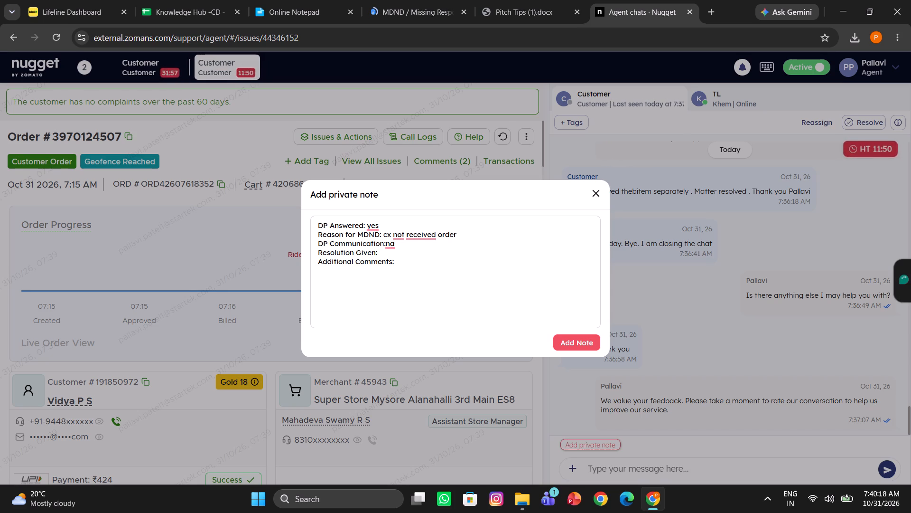
pyautogui.click(383, 225)
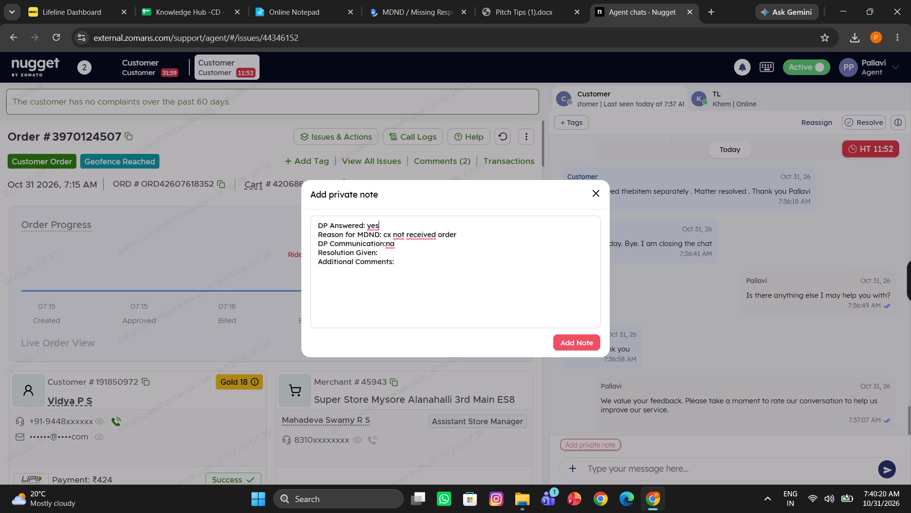
pyautogui.press('BackSpace')
pyautogui.press('BackSpace')
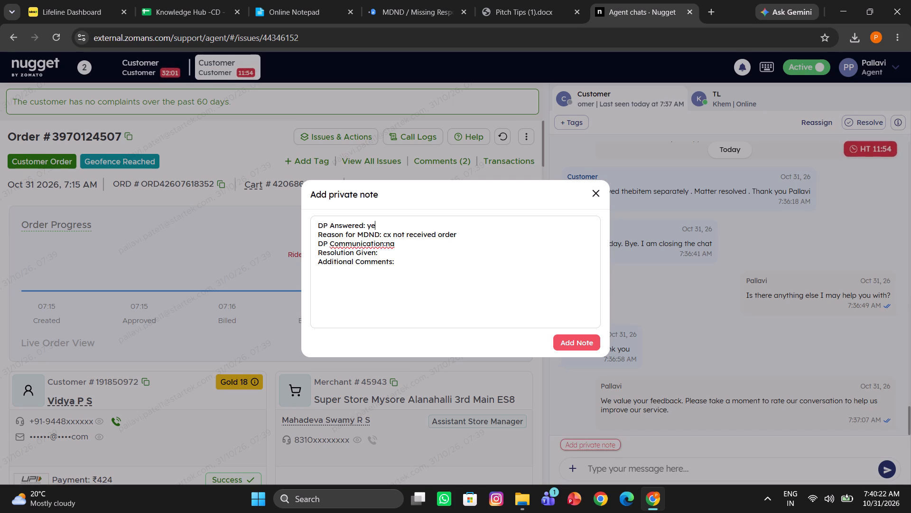
pyautogui.press('BackSpace')
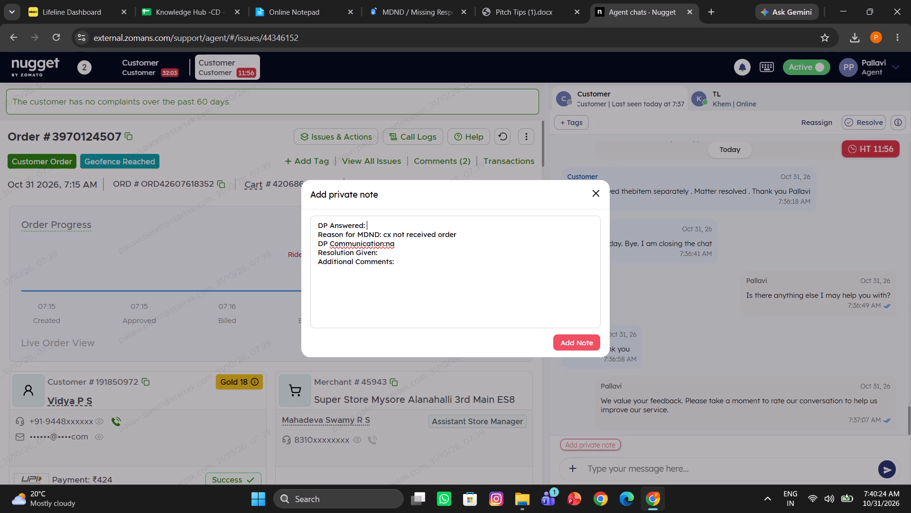
pyautogui.write('na')
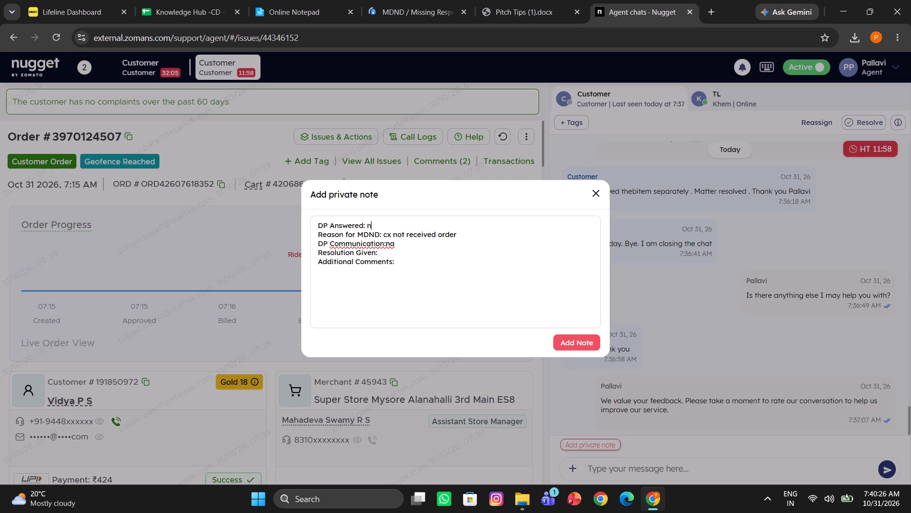
# Begin the Resolution Given entry in the private note.
pyautogui.click(381, 256)
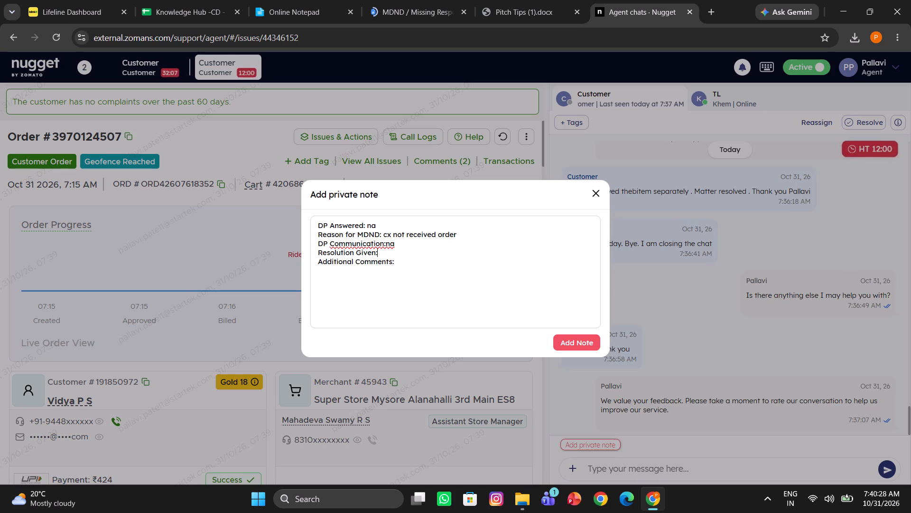
pyautogui.press('space')
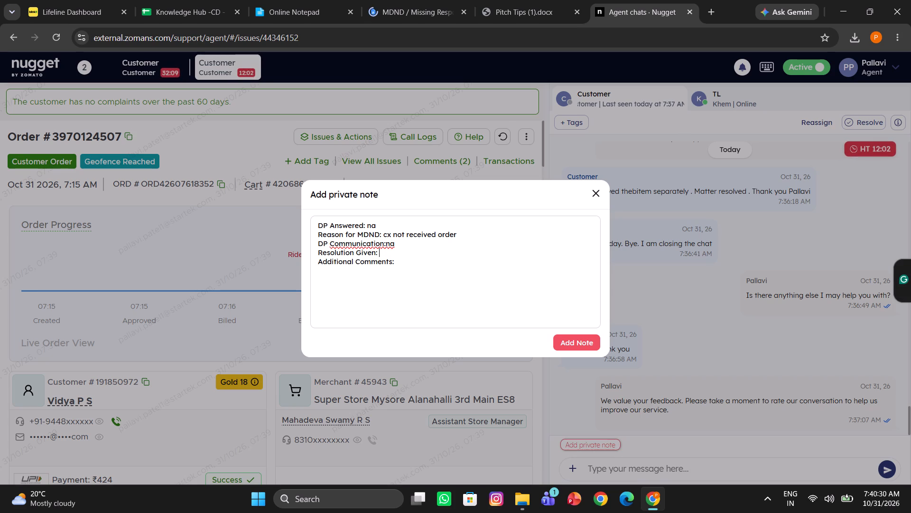
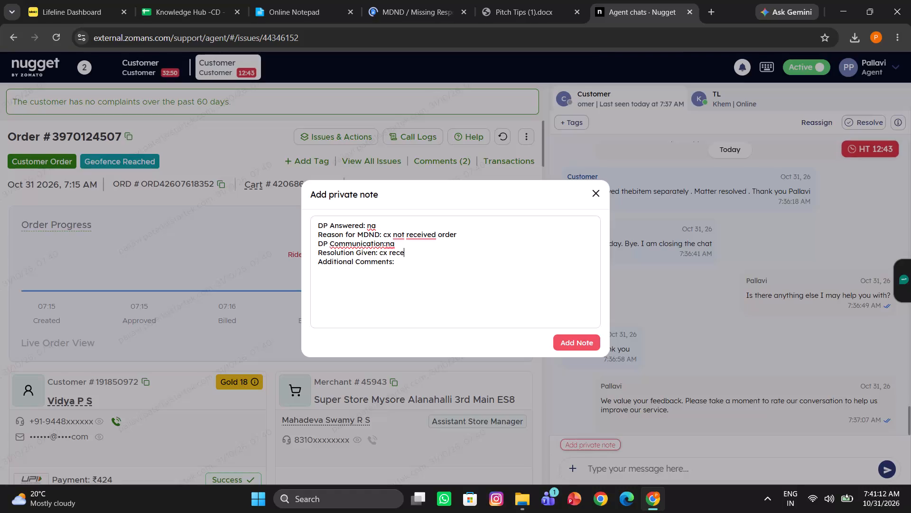
# Complete the Resolution Given entry as "cx received order" and add the private note to the chat.
pyautogui.write('ived order')
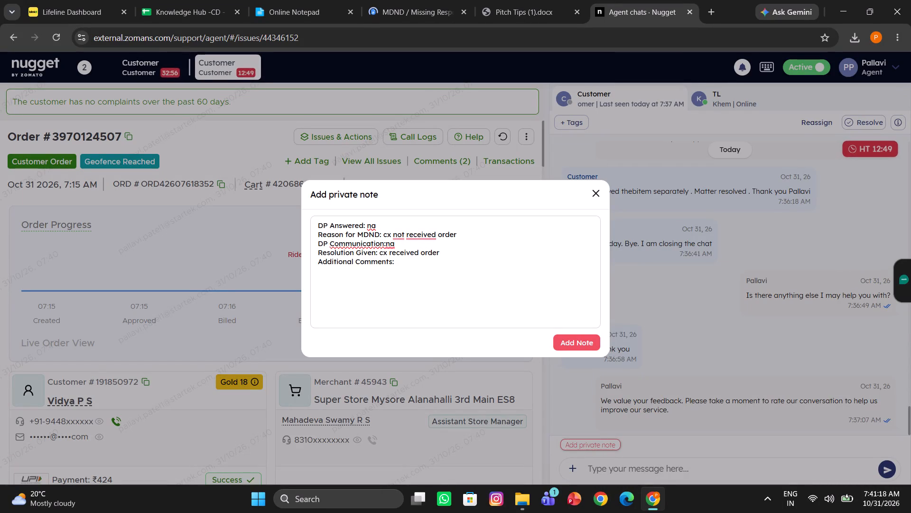
pyautogui.click(568, 341)
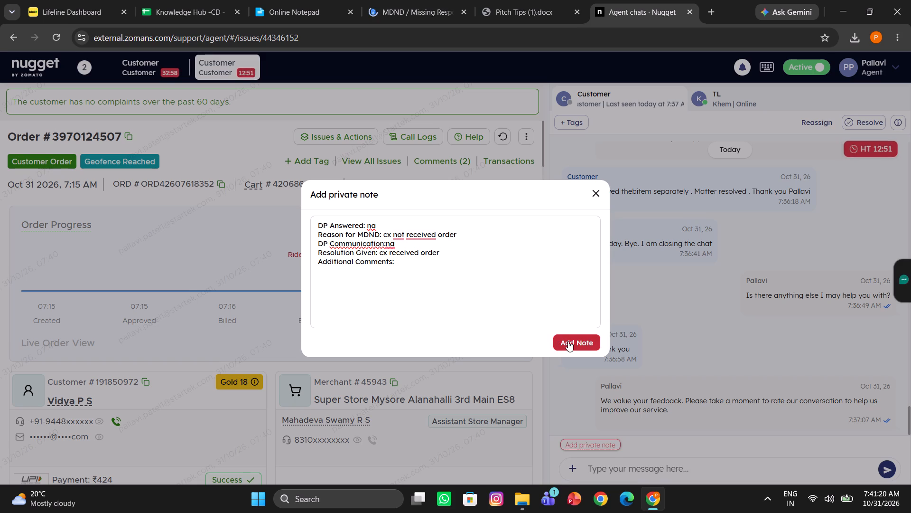
# Send the "/Closing" canned response in the missing-item customer's chat.
pyautogui.click(624, 473)
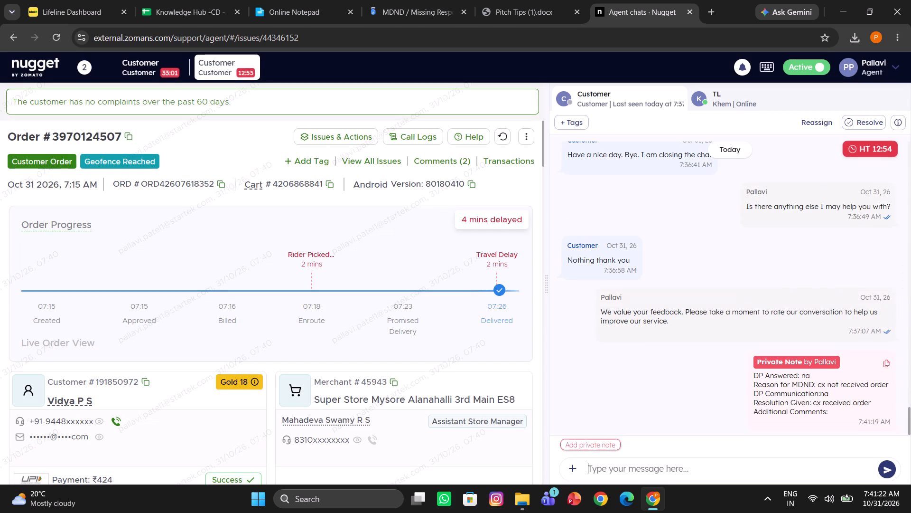
pyautogui.write('/clo')
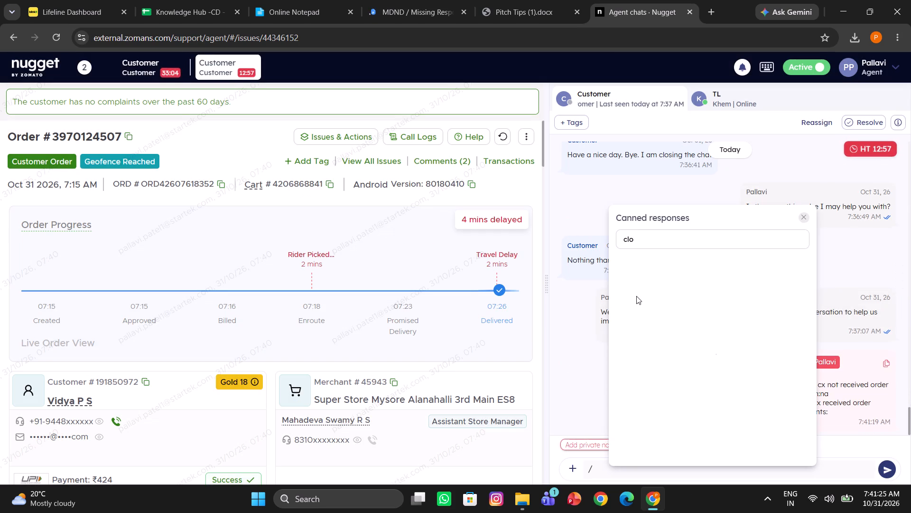
pyautogui.click(652, 275)
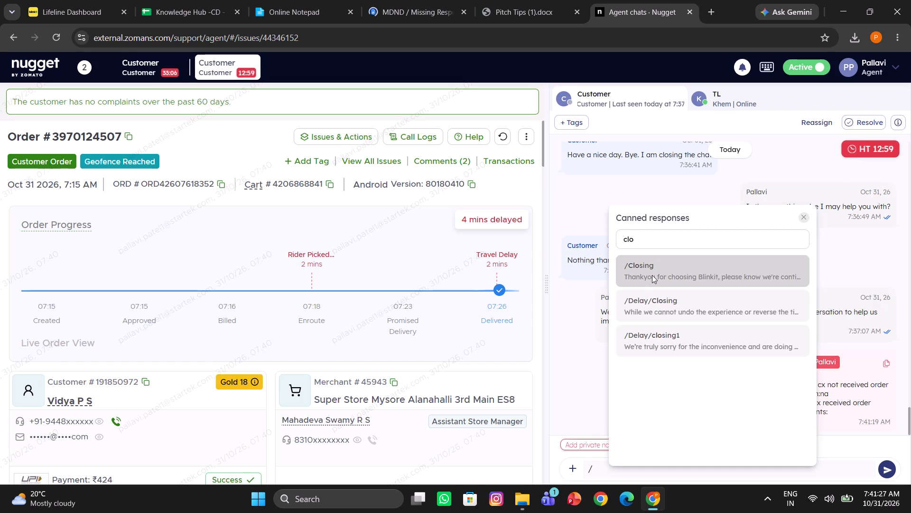
pyautogui.press('Return')
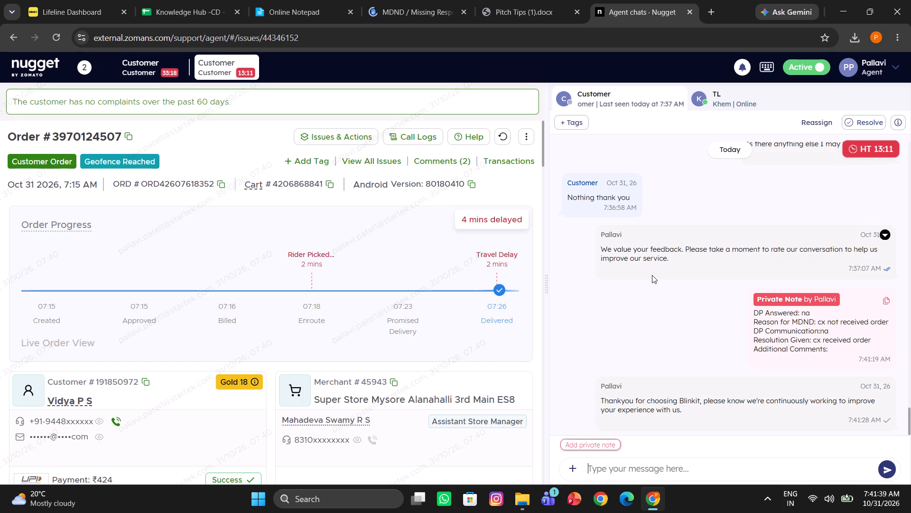
# Open the unresponsive customer's chat, and copy the "Please share the requested details" paragraph below "/away" from the Pitch Tips document.
pyautogui.click(132, 66)
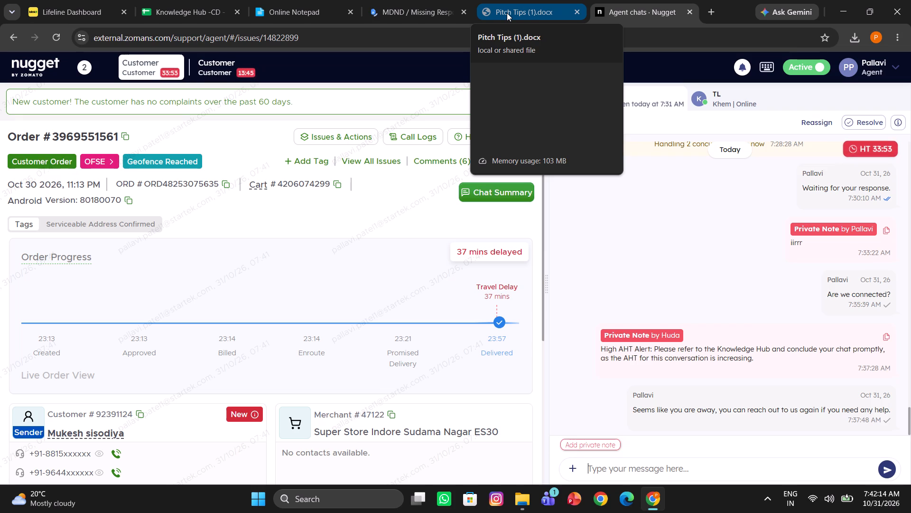
pyautogui.click(507, 13)
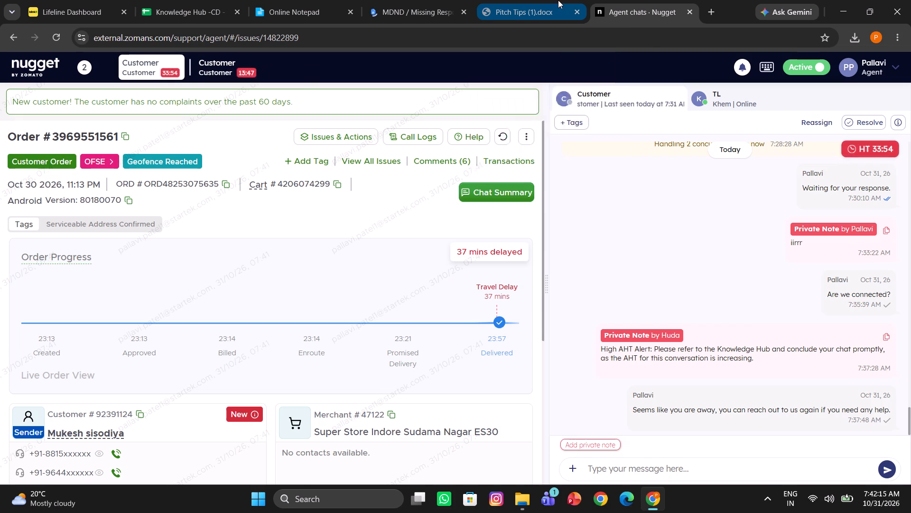
pyautogui.scroll(10, 437, 234)
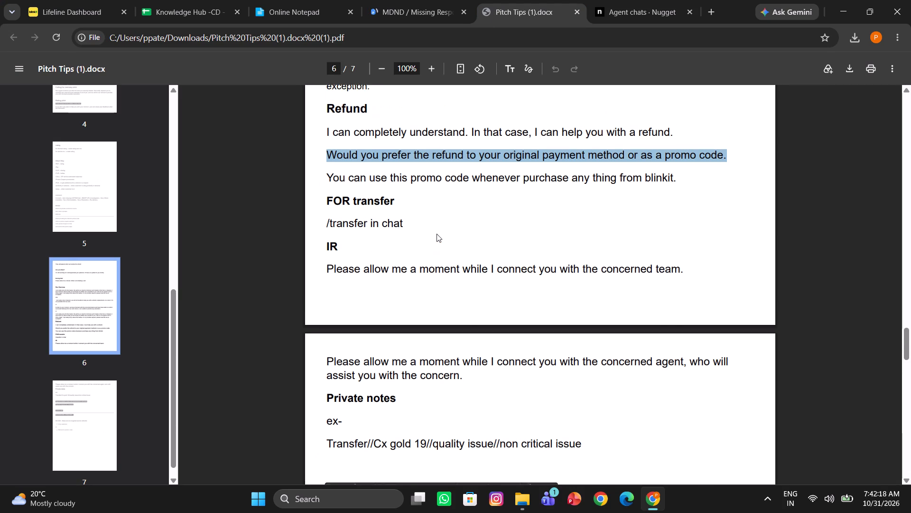
pyautogui.scroll(3, 437, 234)
pyautogui.scroll(-1, 437, 234)
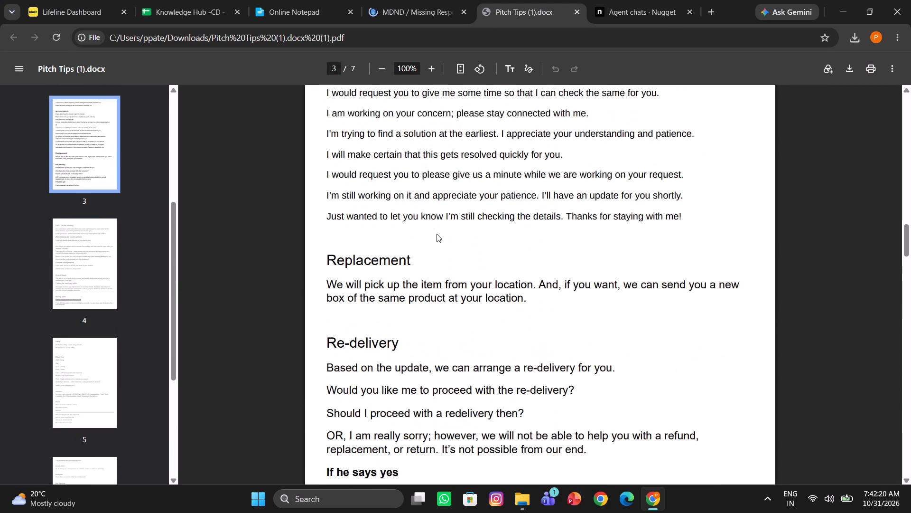
pyautogui.scroll(-4, 437, 234)
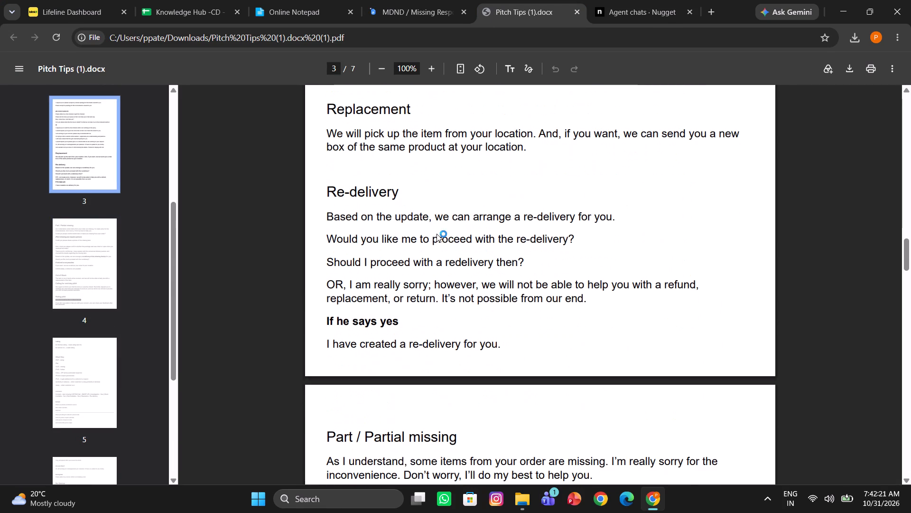
pyautogui.scroll(-7, 437, 234)
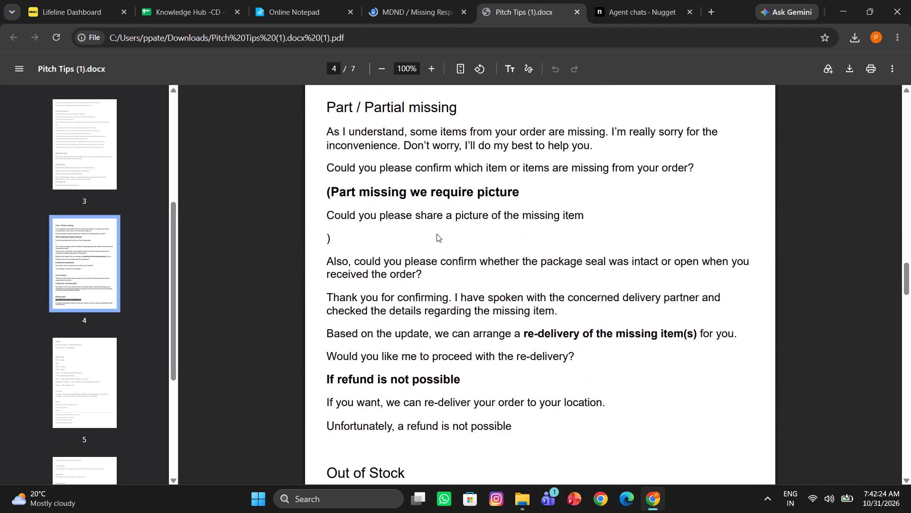
pyautogui.scroll(-8, 437, 234)
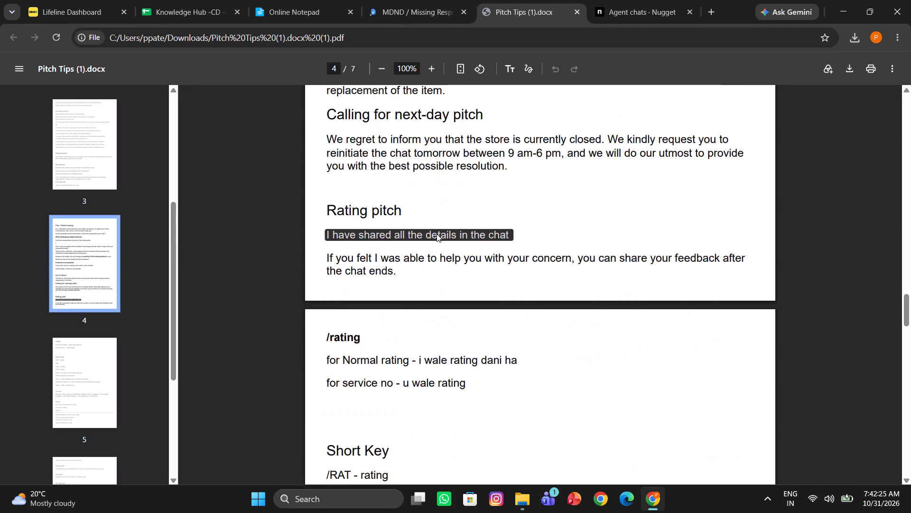
pyautogui.scroll(-1, 437, 234)
pyautogui.scroll(18, 437, 234)
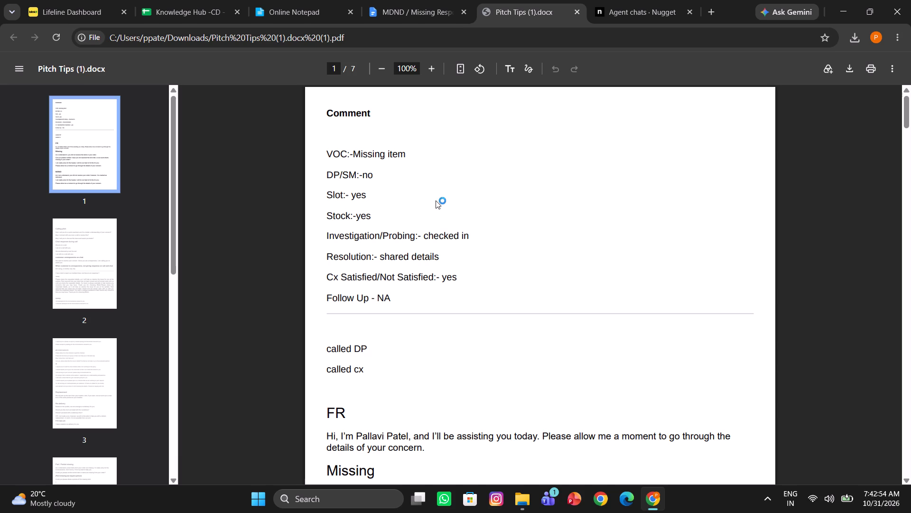
pyautogui.scroll(-4, 405, 319)
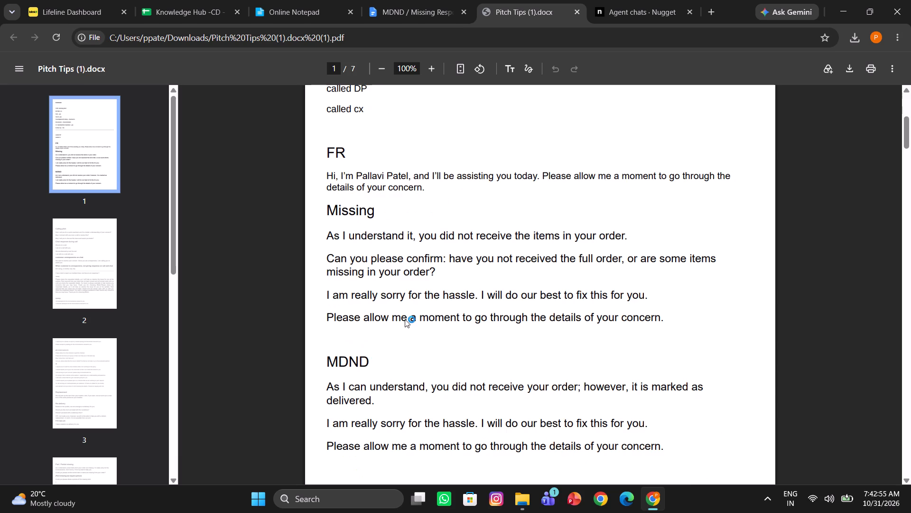
pyautogui.scroll(-4, 405, 319)
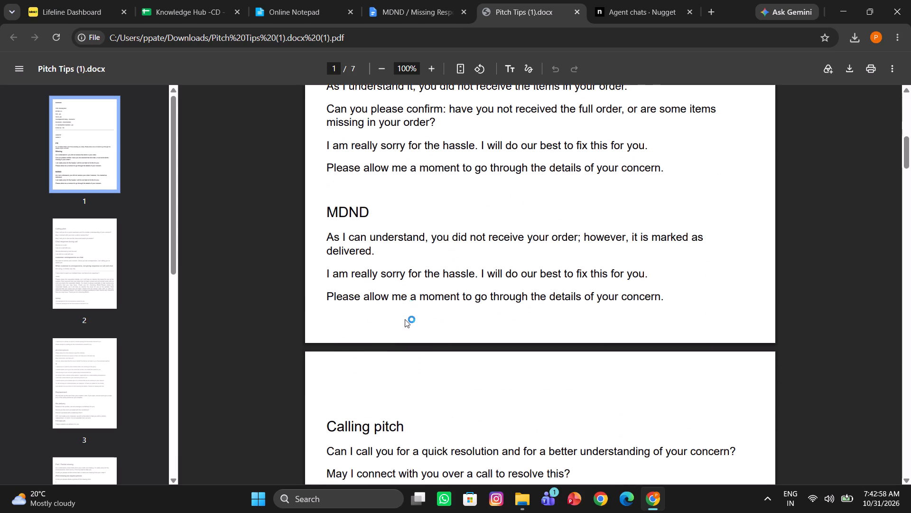
pyautogui.scroll(-5, 405, 319)
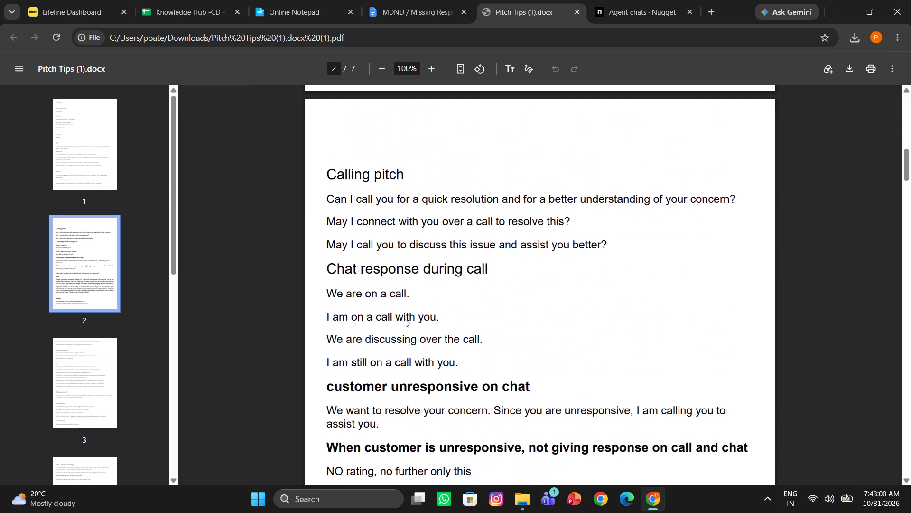
pyautogui.scroll(-3, 405, 319)
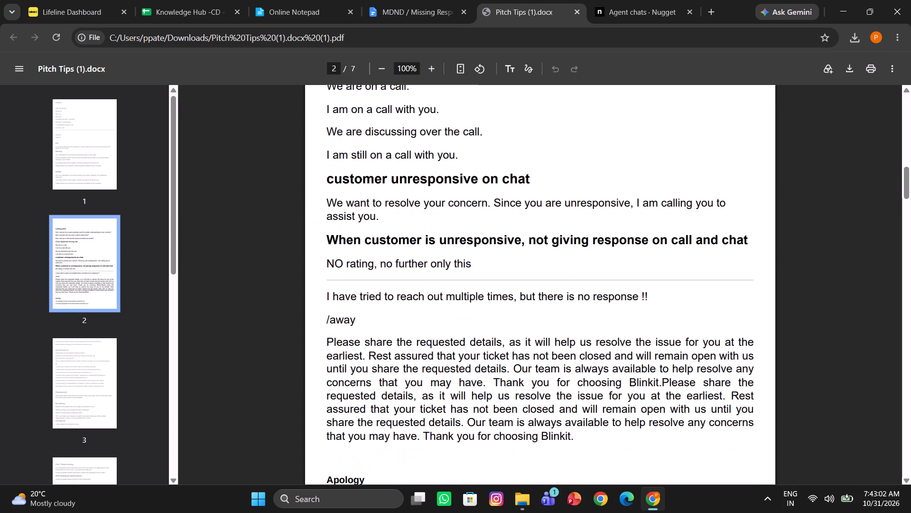
pyautogui.moveTo(577, 423); pyautogui.dragTo(446, 400)
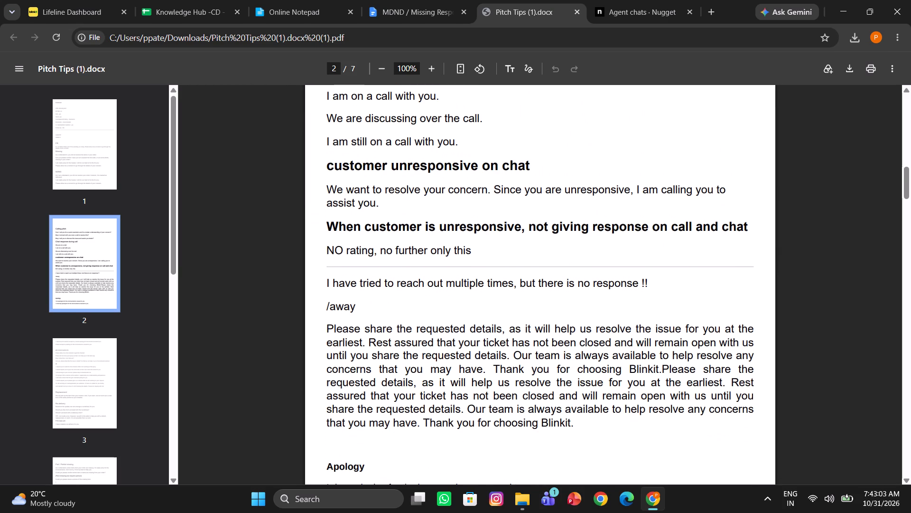
pyautogui.moveTo(446, 400); pyautogui.dragTo(324, 325)
pyautogui.hotkey('ctrl', 'c')
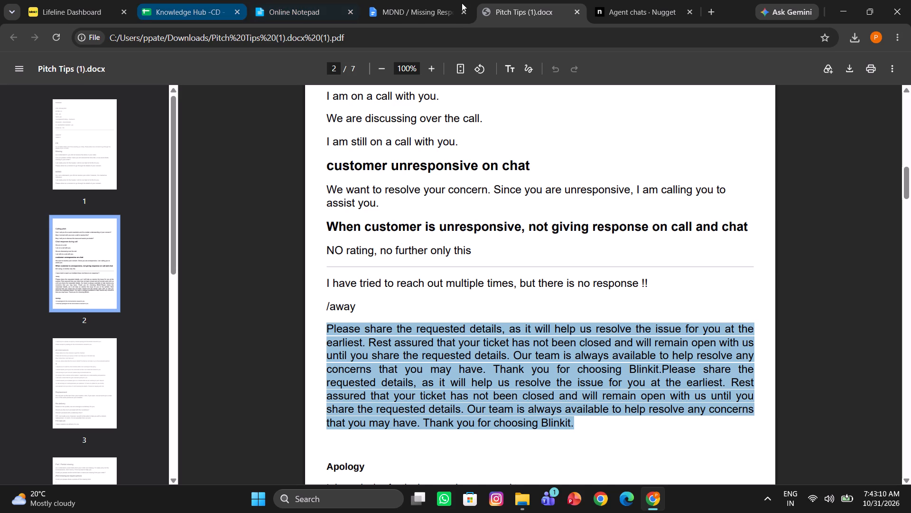
# Paste the copied paragraph as a draft message in the unresponsive customer's Nugget chat.
pyautogui.click(605, 4)
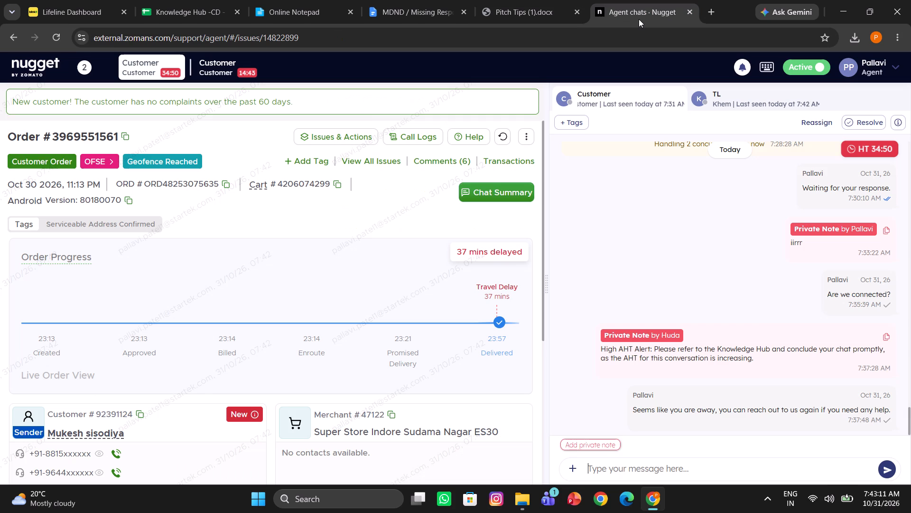
pyautogui.hotkey('ctrl', 'v')
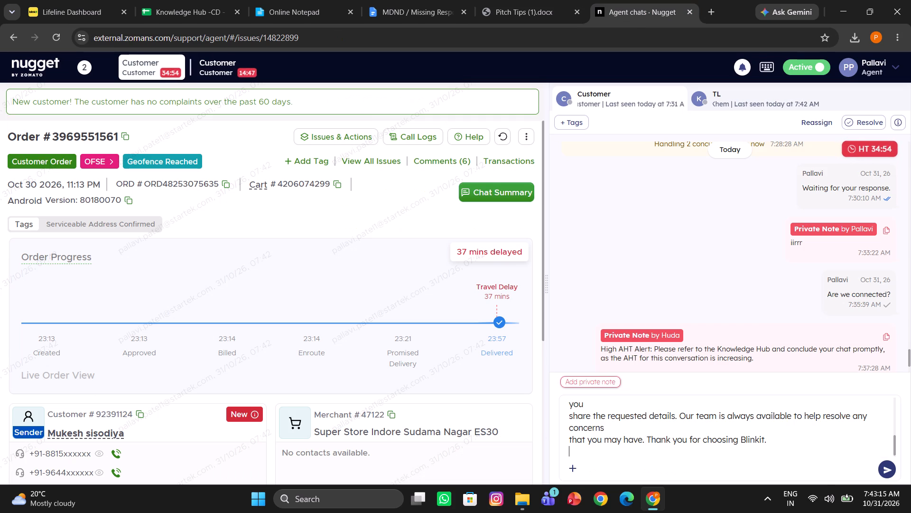
# Replace the line breaks before the draft's final "that you may have" and "share the requested details" with spaces.
pyautogui.press('Up')
pyautogui.press('BackSpace')
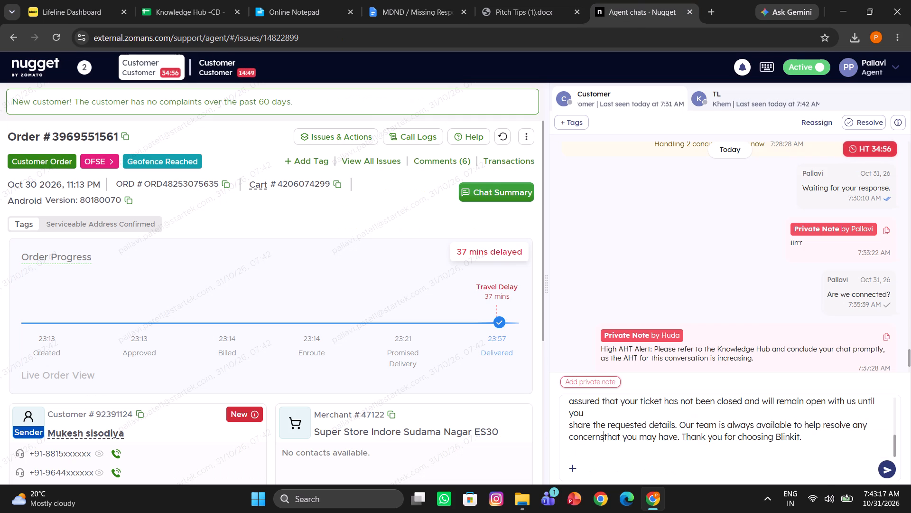
pyautogui.press('space')
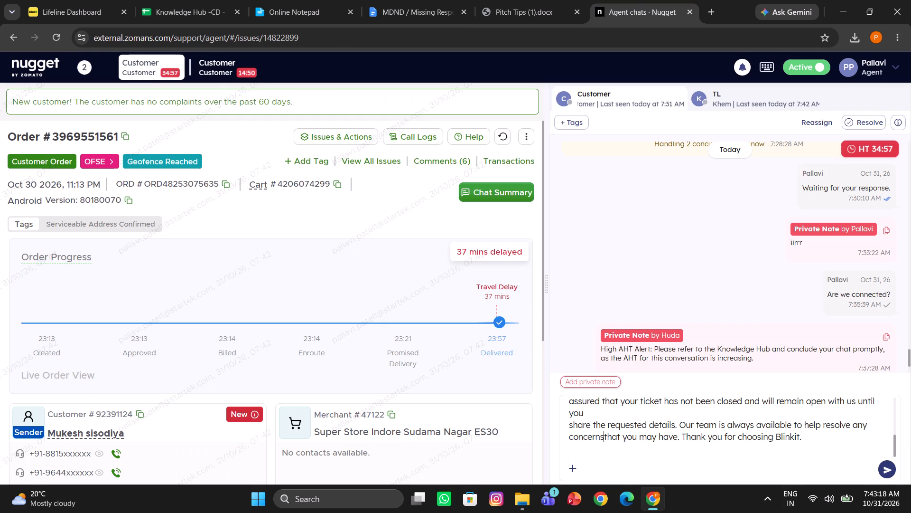
pyautogui.click(567, 426)
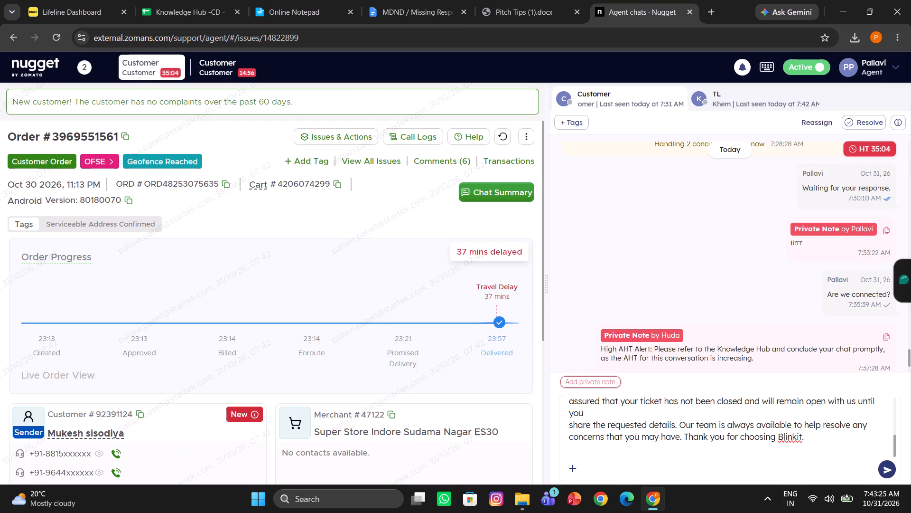
pyautogui.press('BackSpace')
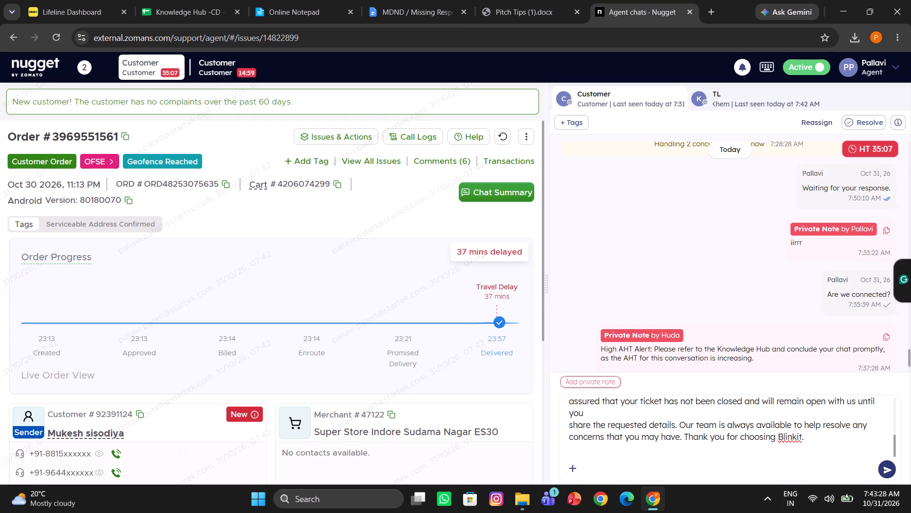
pyautogui.press('space')
# Replace the line break before "concerns that you may have" in the first copy of the draft's paragraph with a space.
pyautogui.scroll(1, 567, 426)
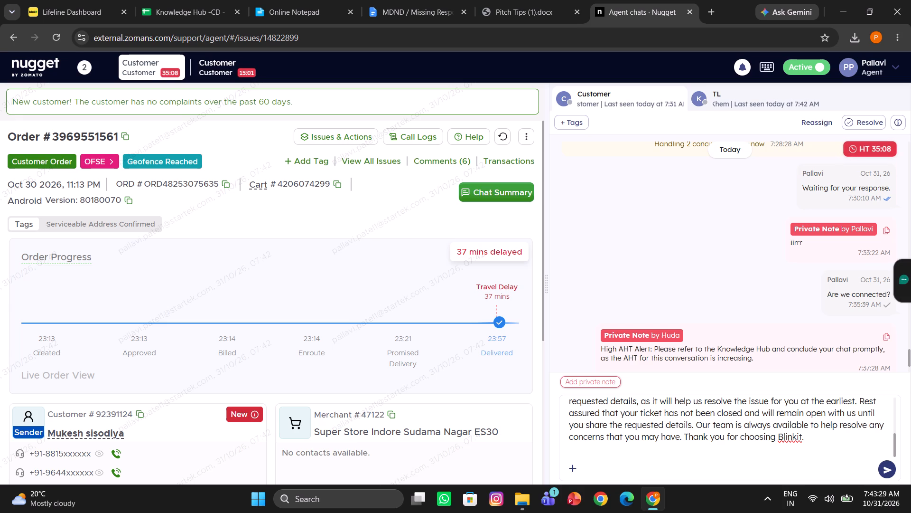
pyautogui.scroll(3, 567, 426)
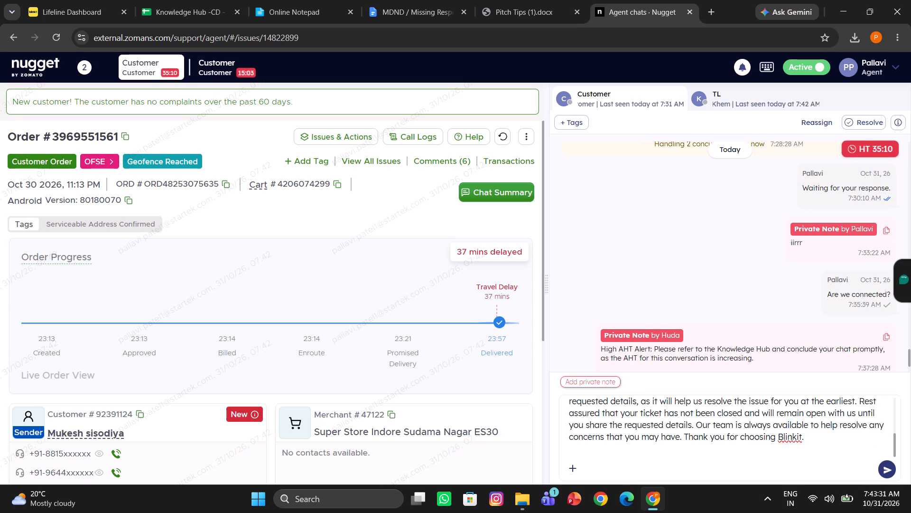
pyautogui.scroll(-1, 567, 426)
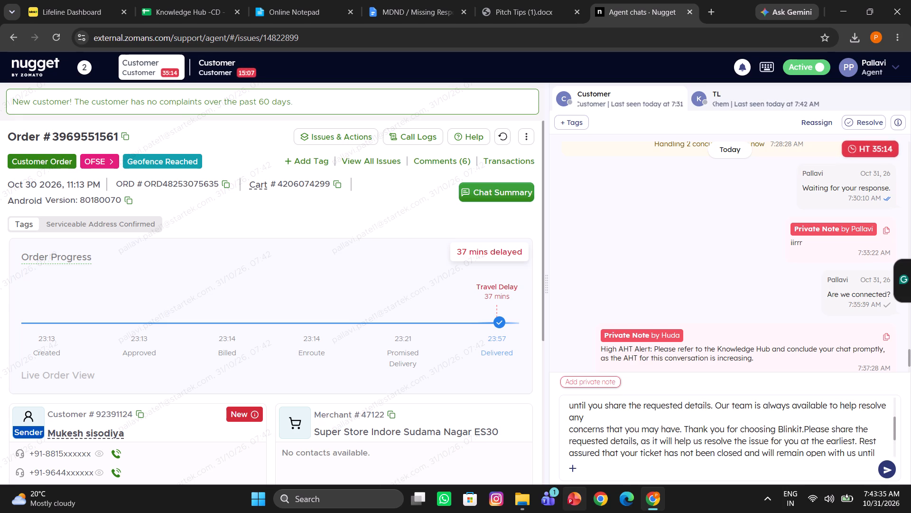
pyautogui.click(569, 432)
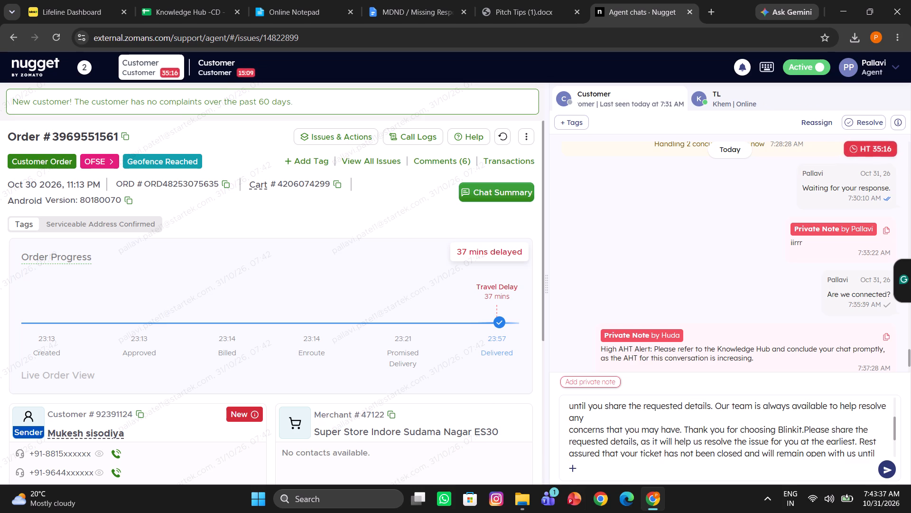
pyautogui.press('BackSpace')
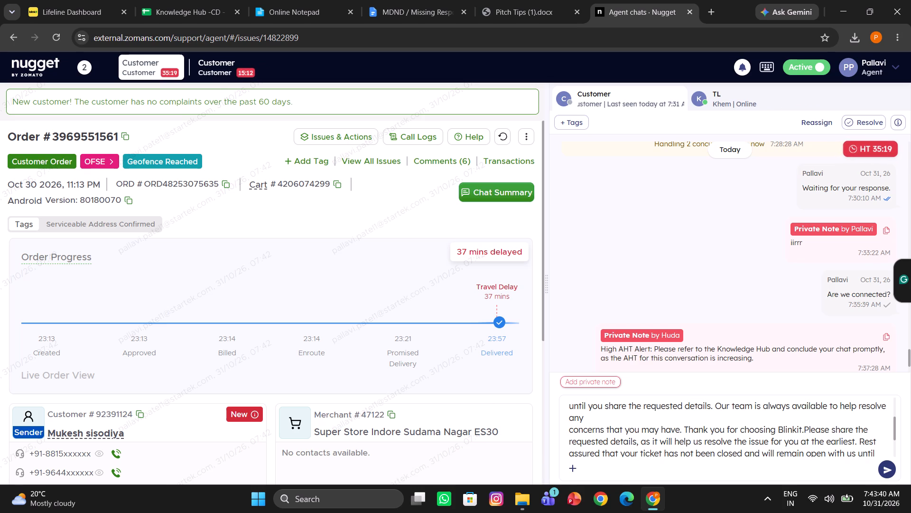
pyautogui.press('space')
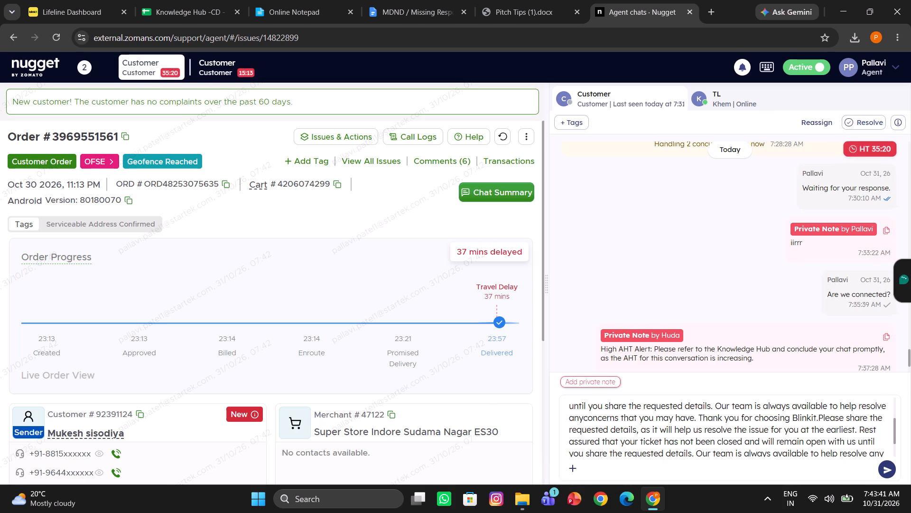
# Replace the line break between "with us" and "until you share the requested details" in the draft's first paragraph copy with a space.
pyautogui.scroll(1, 569, 432)
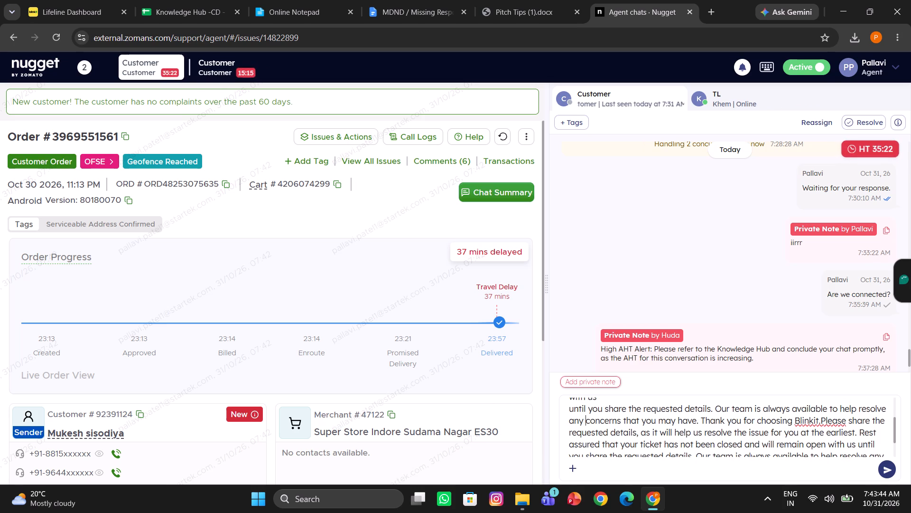
pyautogui.scroll(1, 569, 432)
pyautogui.press('Up')
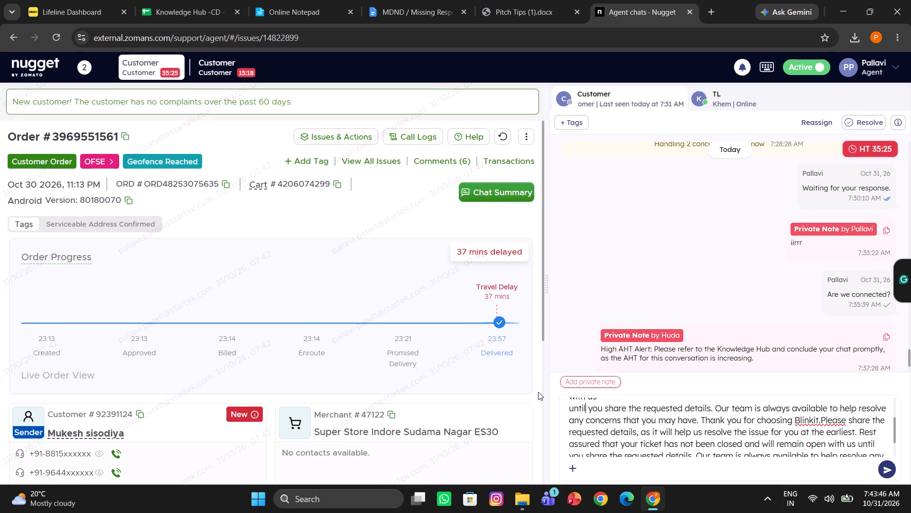
pyautogui.press('Left')
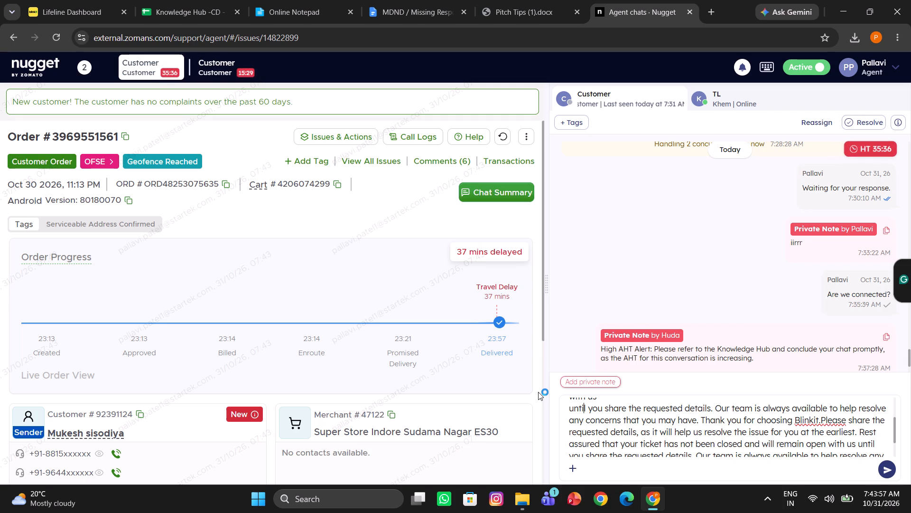
pyautogui.scroll(1, 538, 392)
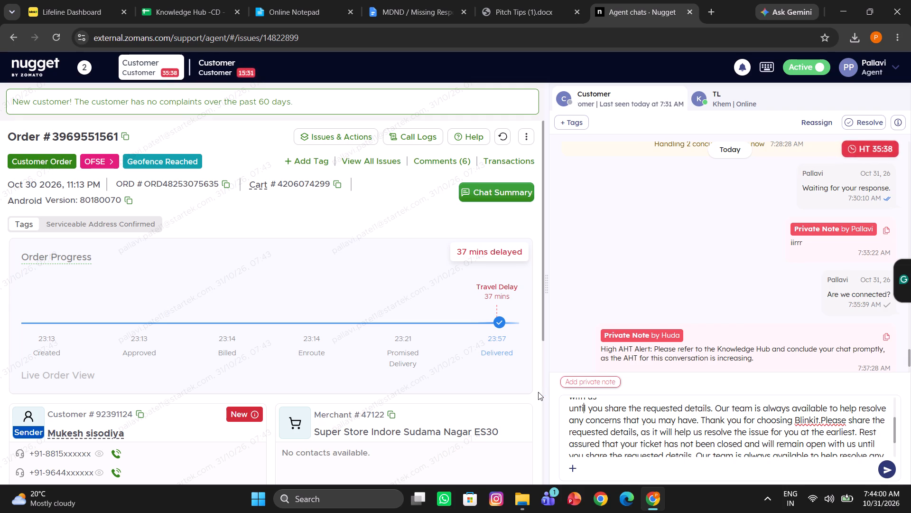
pyautogui.press('Left')
pyautogui.press('Left')
pyautogui.press('Left')
pyautogui.press('Left')
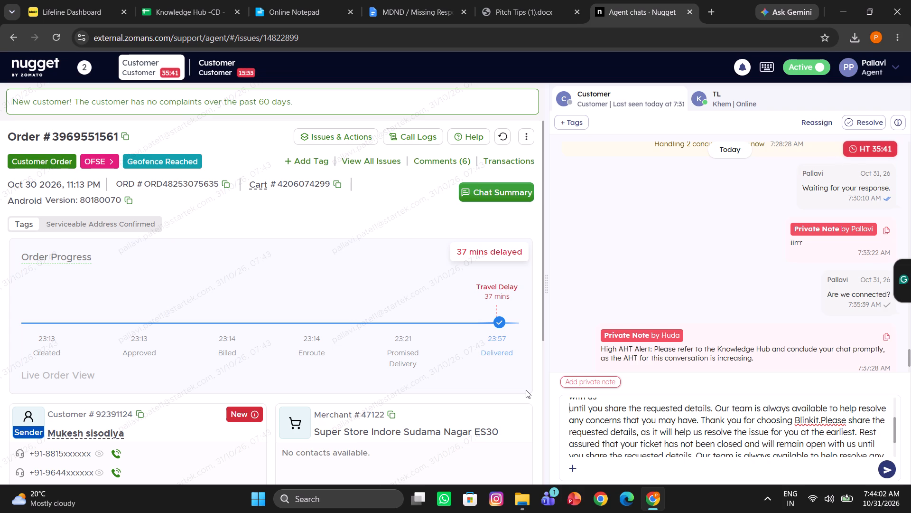
pyautogui.press('BackSpace')
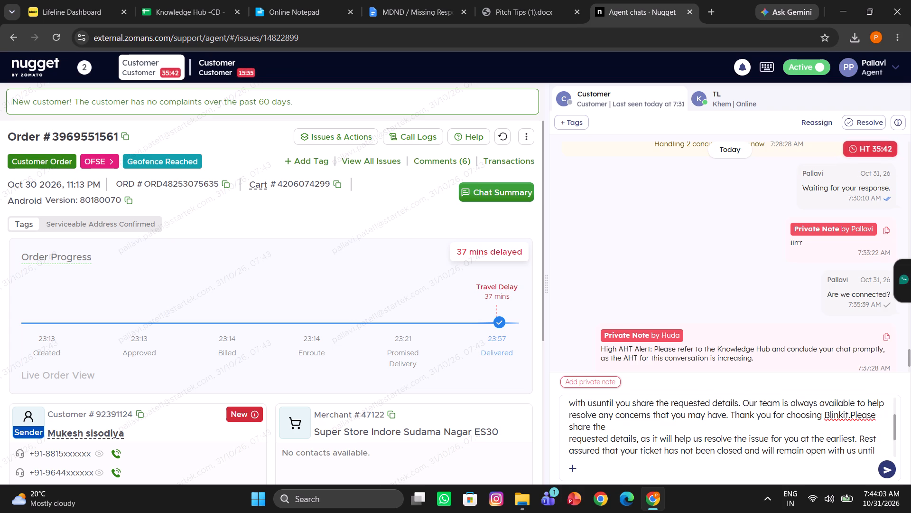
pyautogui.press('space')
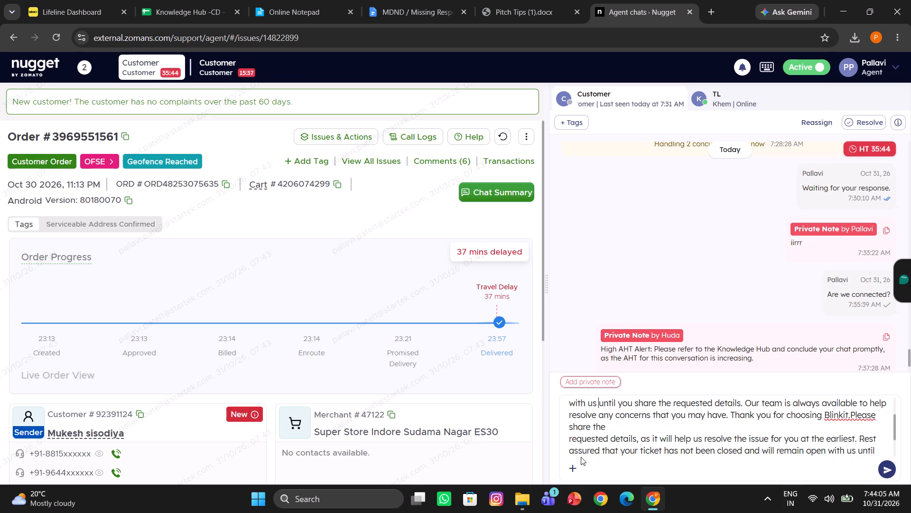
# In the draft's second paragraph copy, replace the line breaks before "requested details" and "assured that your ticket" with spaces.
pyautogui.click(570, 437)
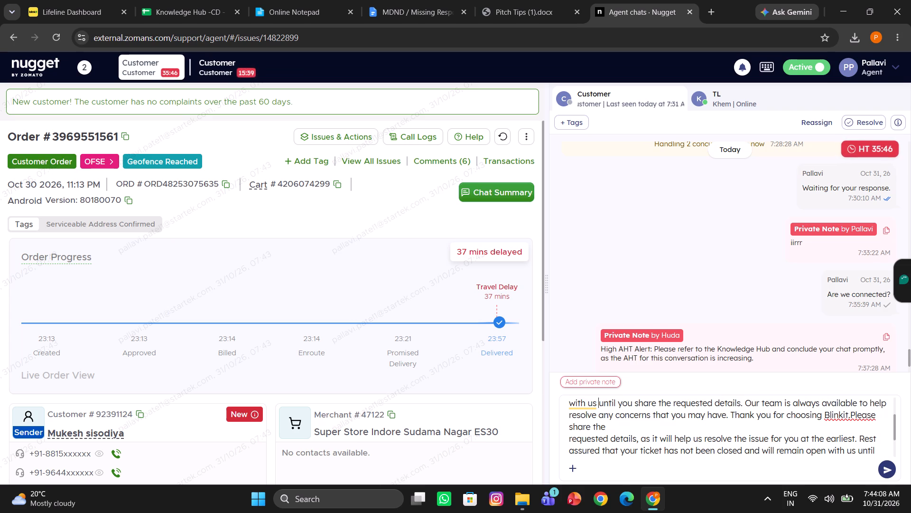
pyautogui.press('BackSpace')
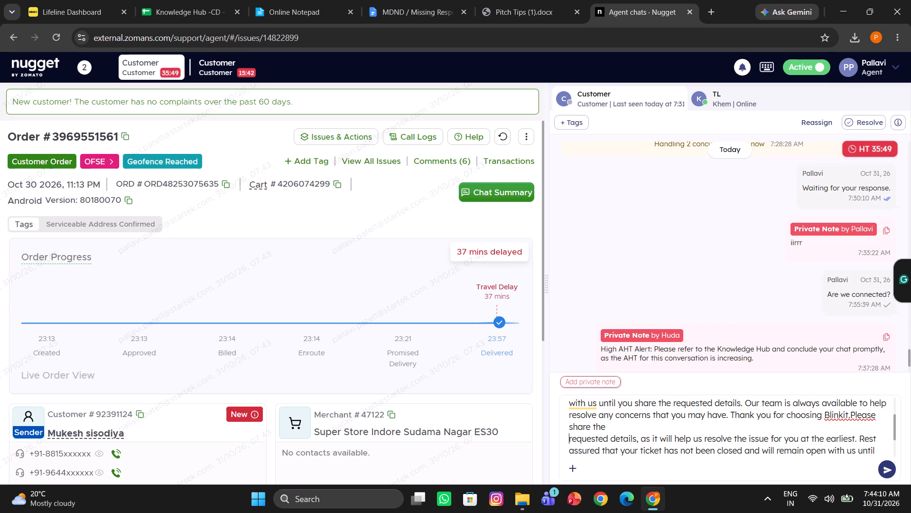
pyautogui.press('space')
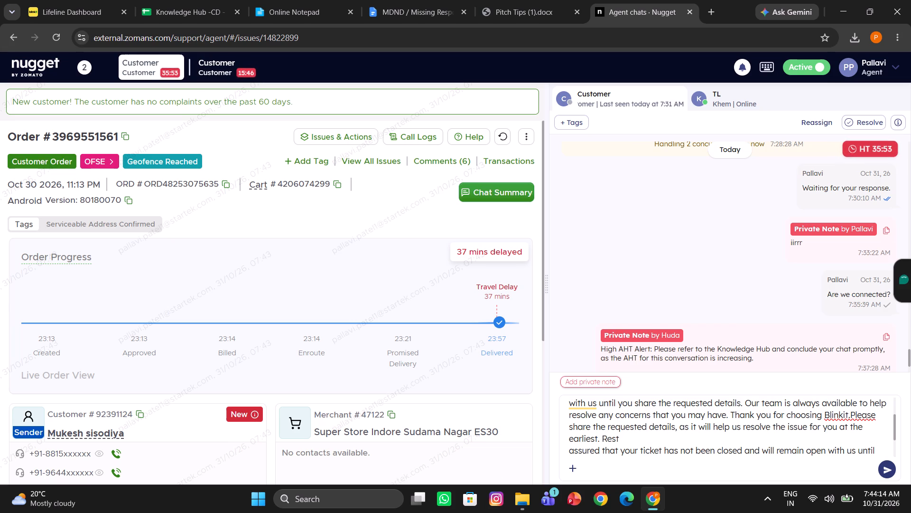
pyautogui.click(569, 455)
pyautogui.press('BackSpace')
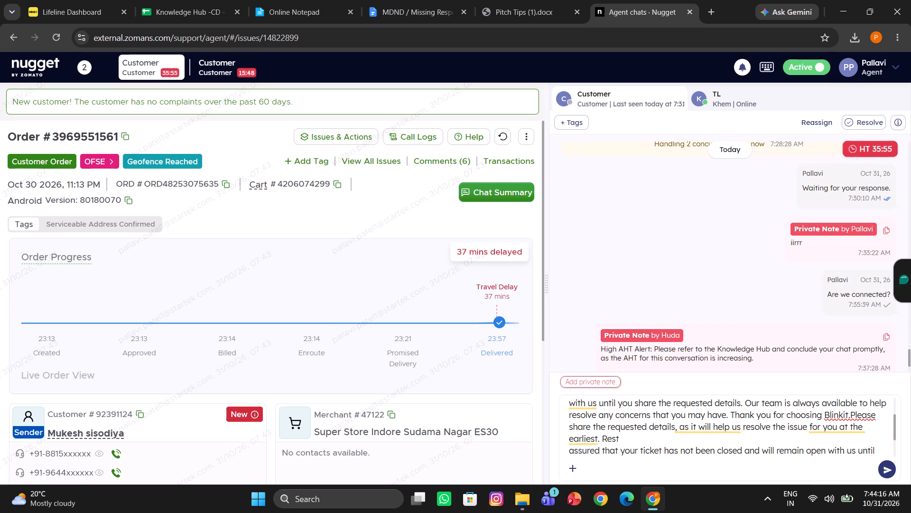
pyautogui.press('space')
# Send the cleaned-up "Please share the requested details" message to the unresponsive customer.
pyautogui.press('Return')
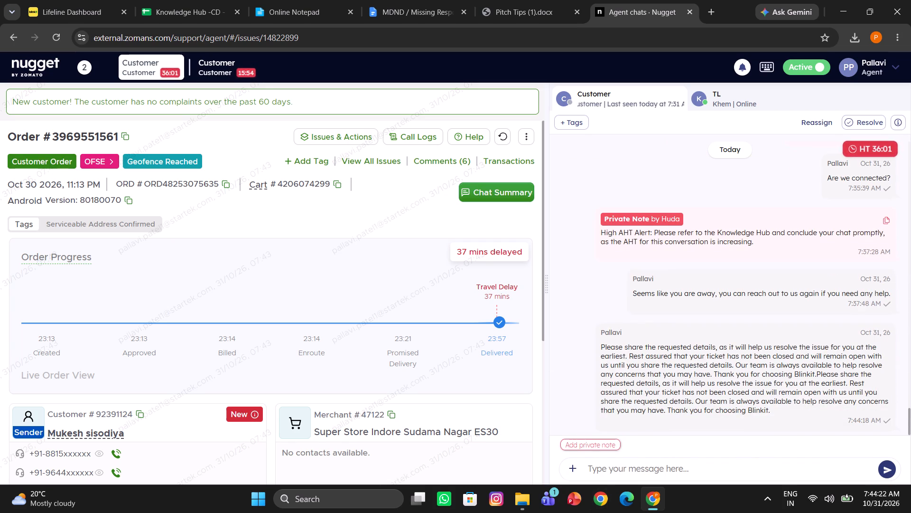
# Open the missing-item customer's chat, and copy the first "VOC:-Mdnd" block, through "Follow Up - NA", from Online Notepad.
pyautogui.click(219, 68)
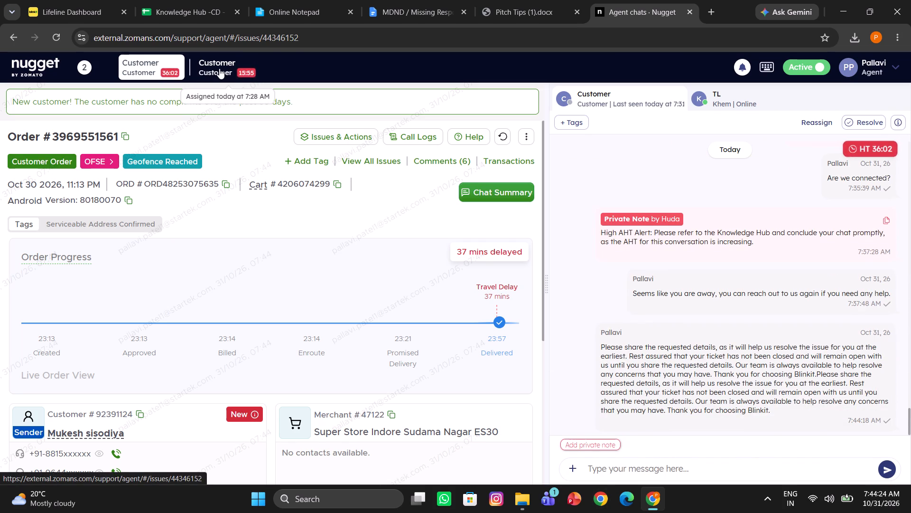
pyautogui.scroll(-3, 591, 296)
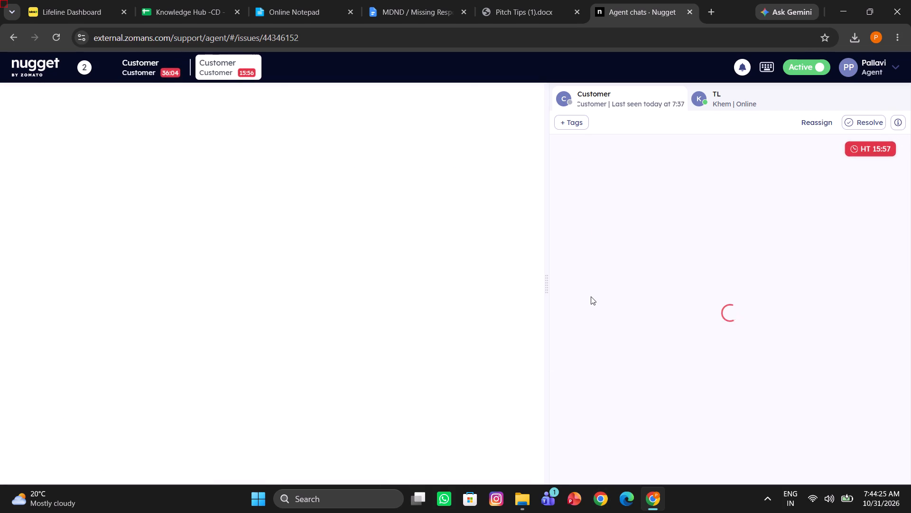
pyautogui.scroll(-2, 689, 370)
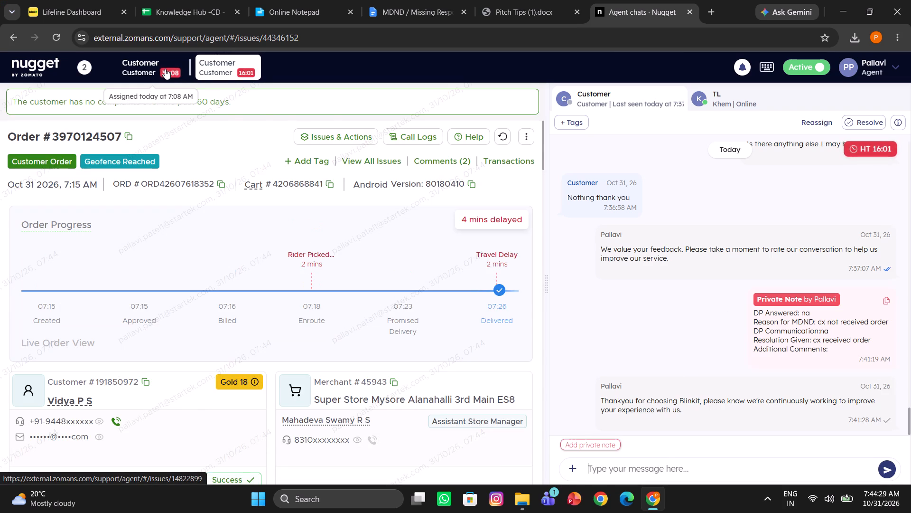
pyautogui.click(322, 1)
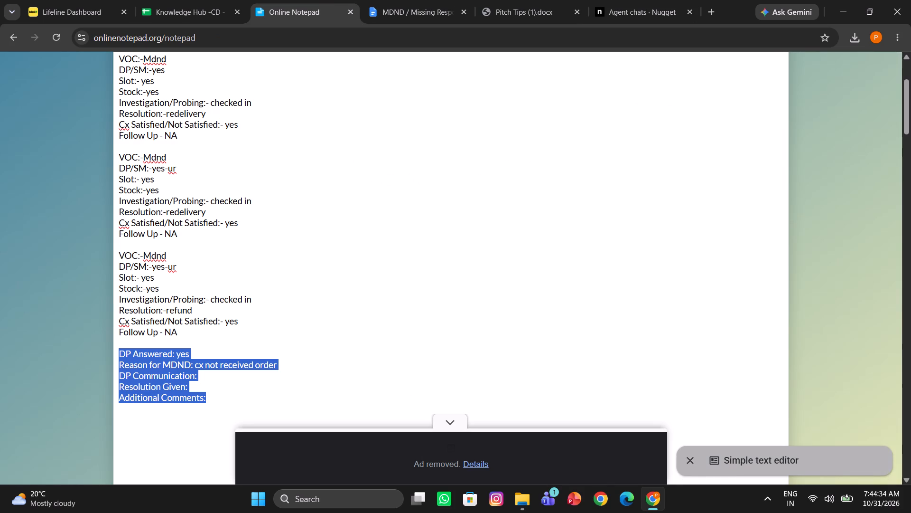
pyautogui.moveTo(184, 142); pyautogui.dragTo(127, 190)
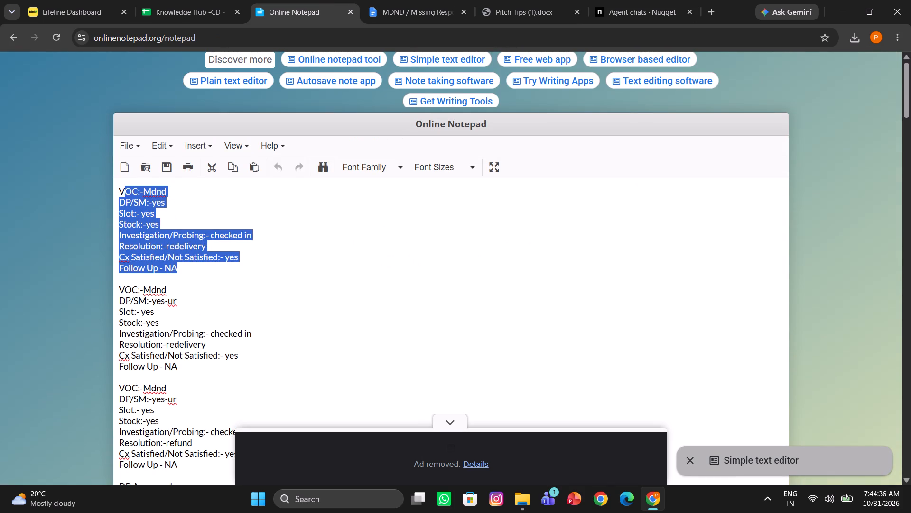
pyautogui.moveTo(127, 190); pyautogui.dragTo(116, 191)
pyautogui.hotkey('ctrl', 'c')
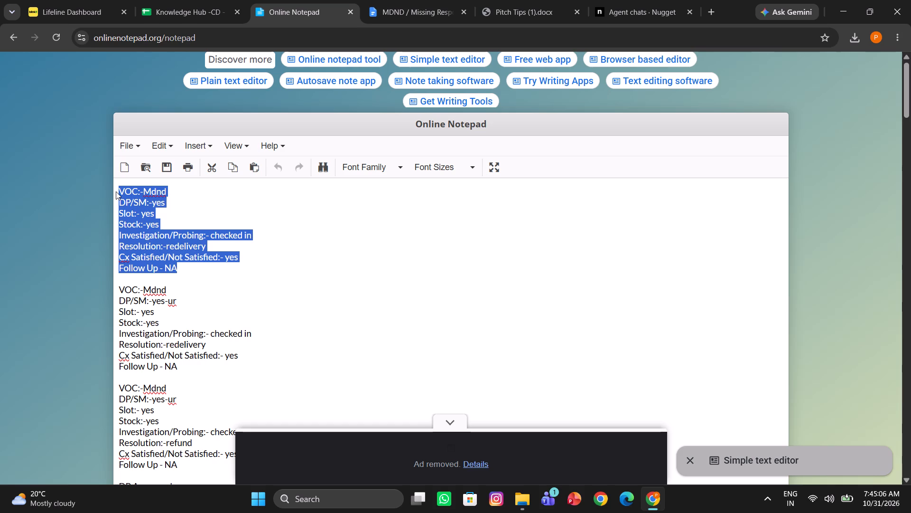
pyautogui.hotkey('ctrl', 'c')
# Add the copied VOC notes as a comment on the first order in the missing-item customer's Nugget chat, with the resolution changed to "received".
pyautogui.click(613, 6)
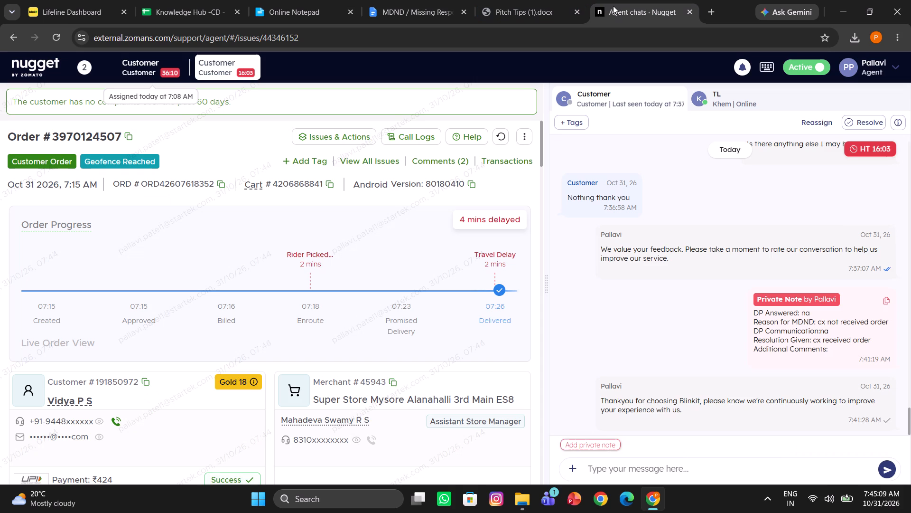
pyautogui.scroll(-3, 358, 316)
pyautogui.click(192, 425)
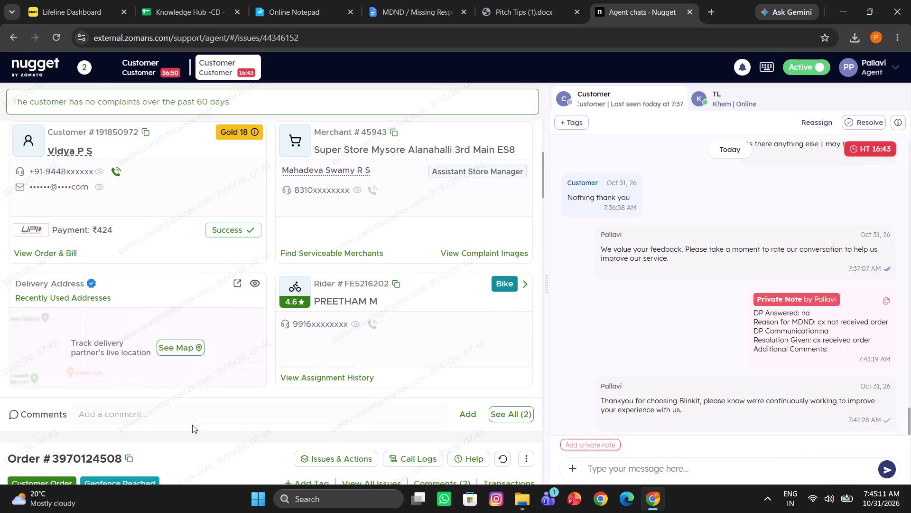
pyautogui.click(181, 410)
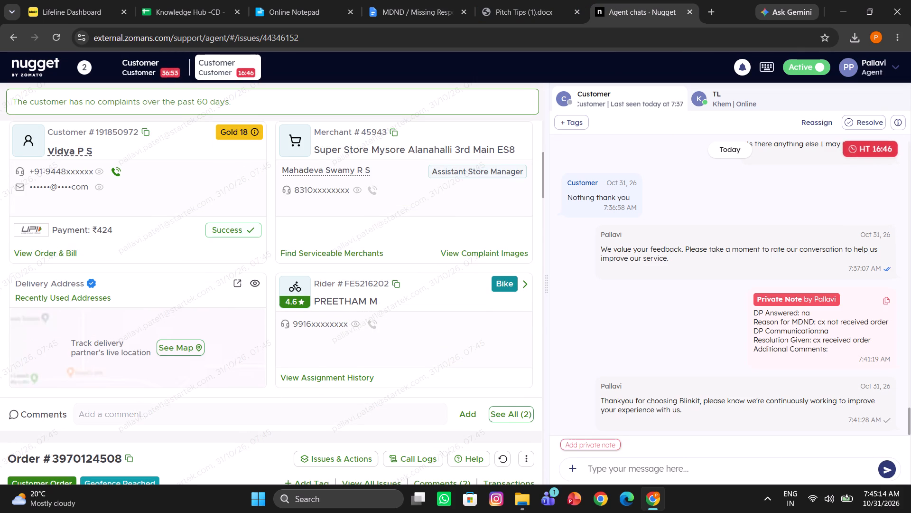
pyautogui.hotkey('ctrl', 'v')
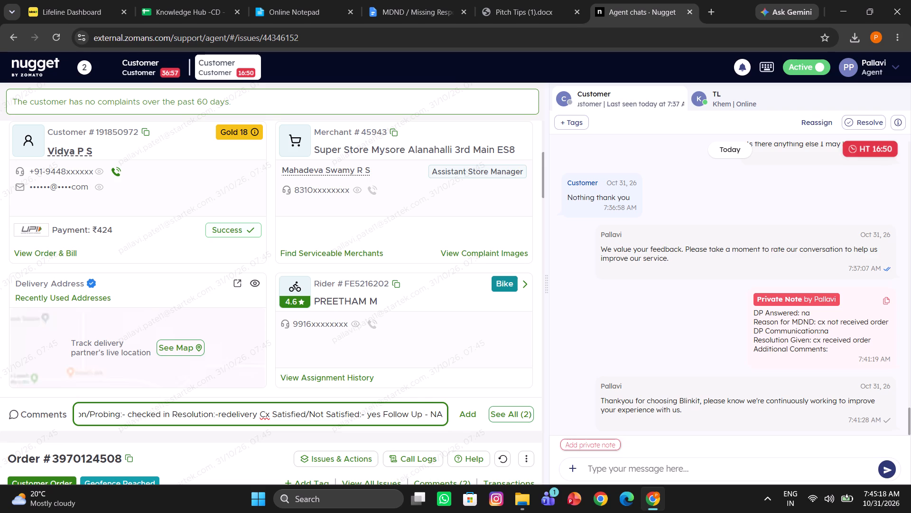
pyautogui.moveTo(258, 413); pyautogui.dragTo(229, 414)
pyautogui.press('BackSpace')
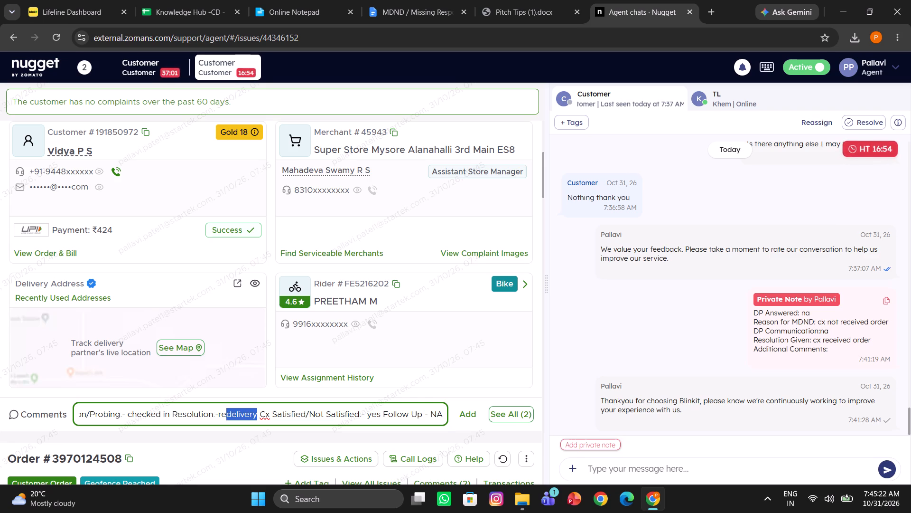
pyautogui.write('ceived')
pyautogui.press('Return')
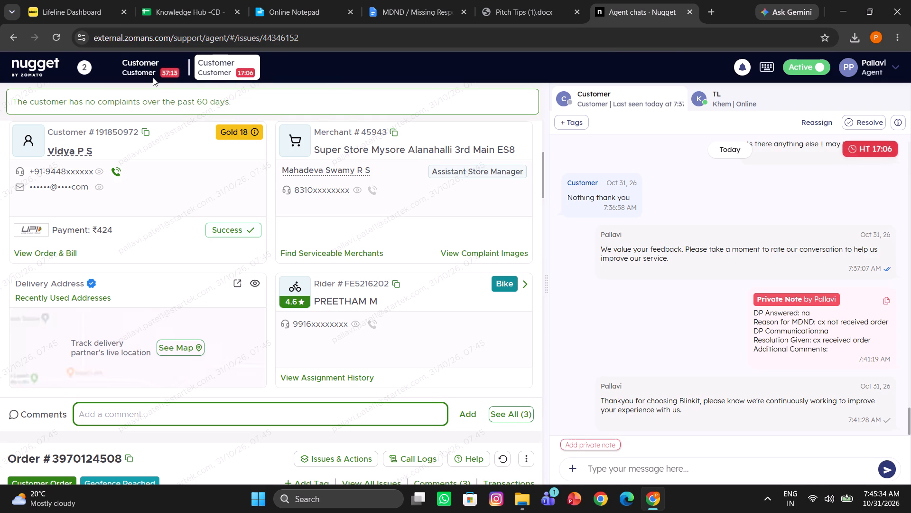
# Try to end the agent's shift in Nugget with the Shift over option.
pyautogui.click(848, 69)
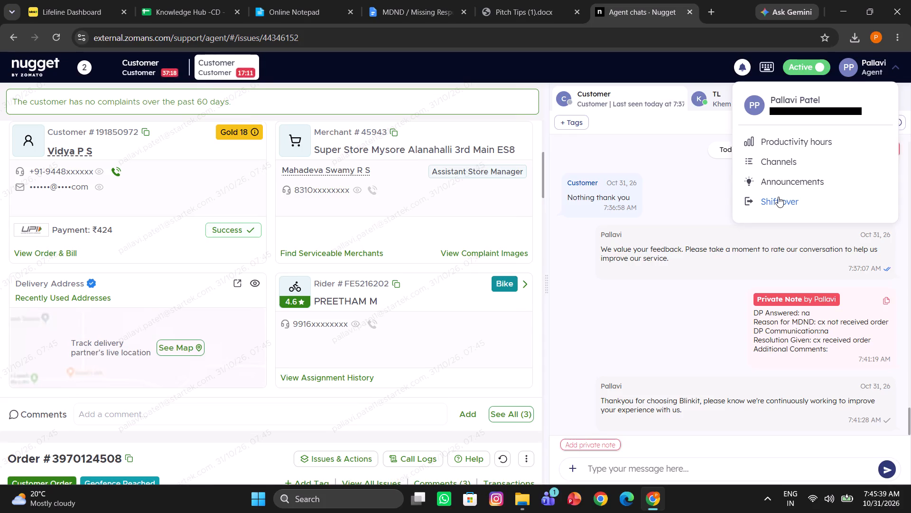
pyautogui.click(778, 197)
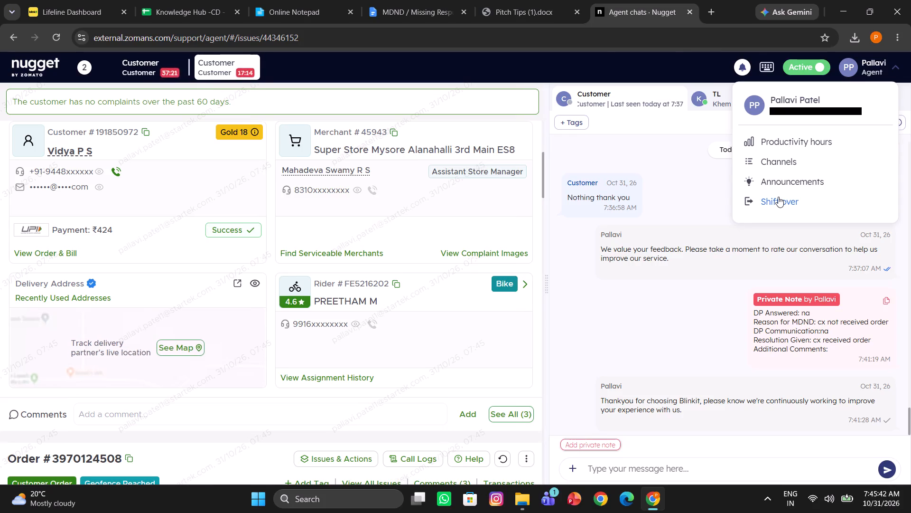
pyautogui.click(560, 298)
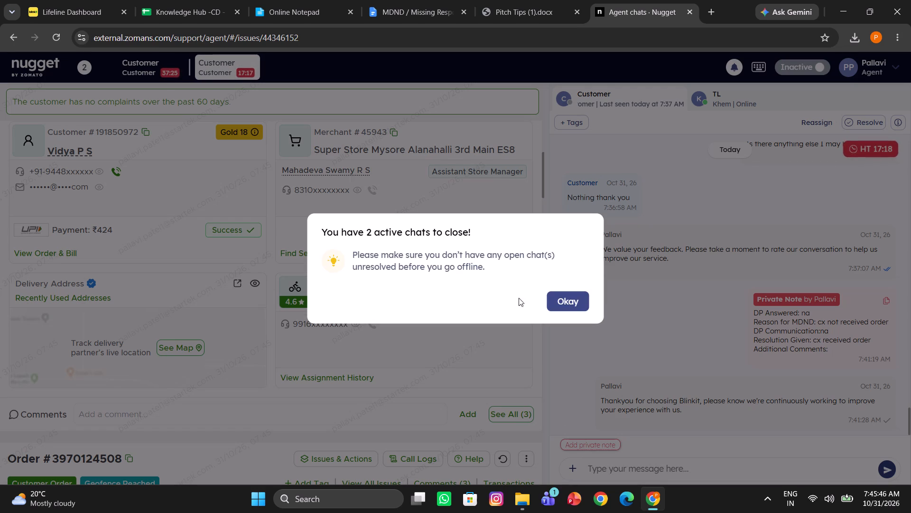
pyautogui.click(565, 295)
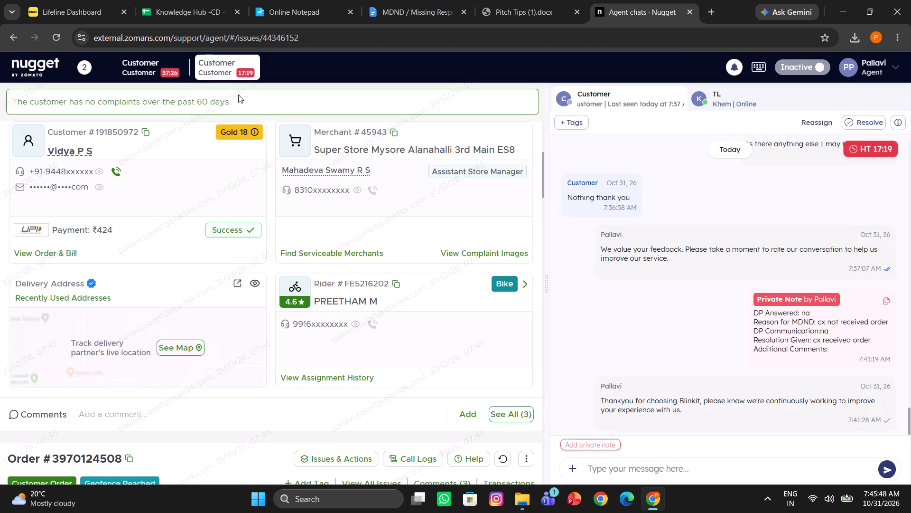
# Resolve the open missing-item chat, applying the "MDND – Resolved" disposition tag.
pyautogui.click(849, 123)
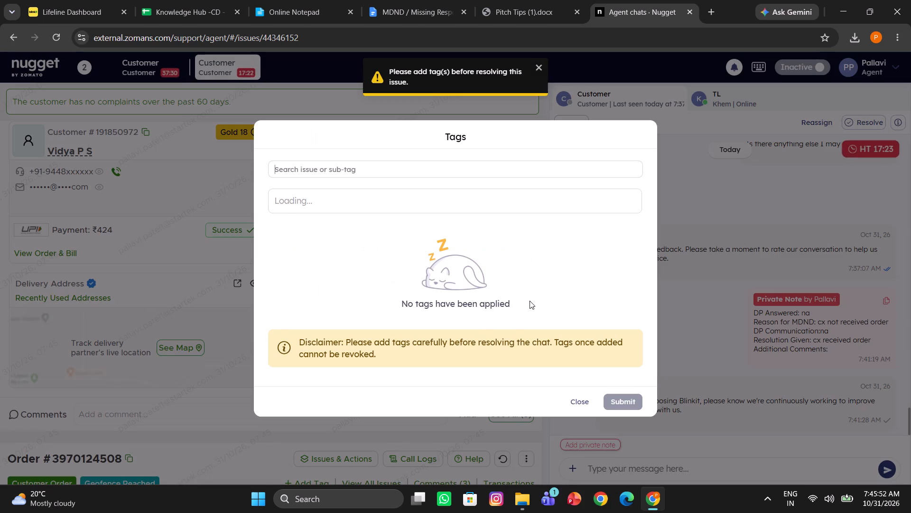
pyautogui.write('mdnd')
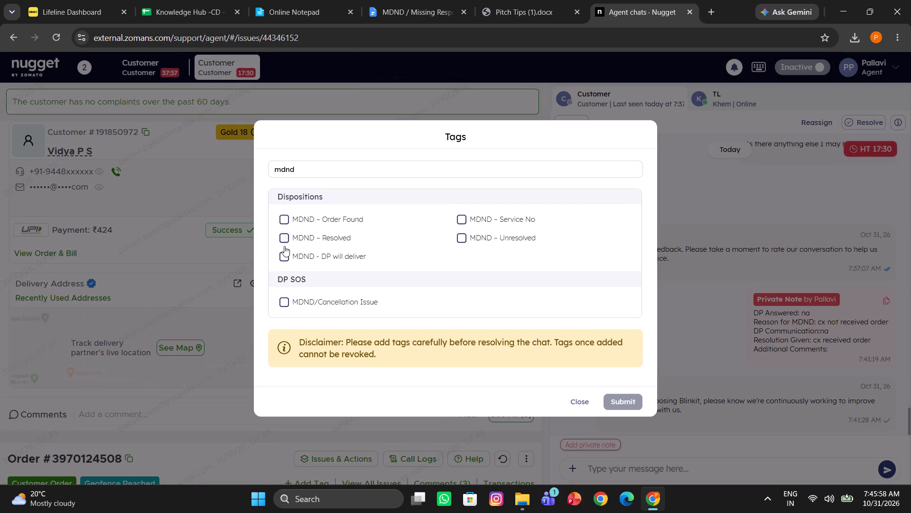
pyautogui.click(330, 236)
pyautogui.moveTo(330, 236); pyautogui.dragTo(638, 433)
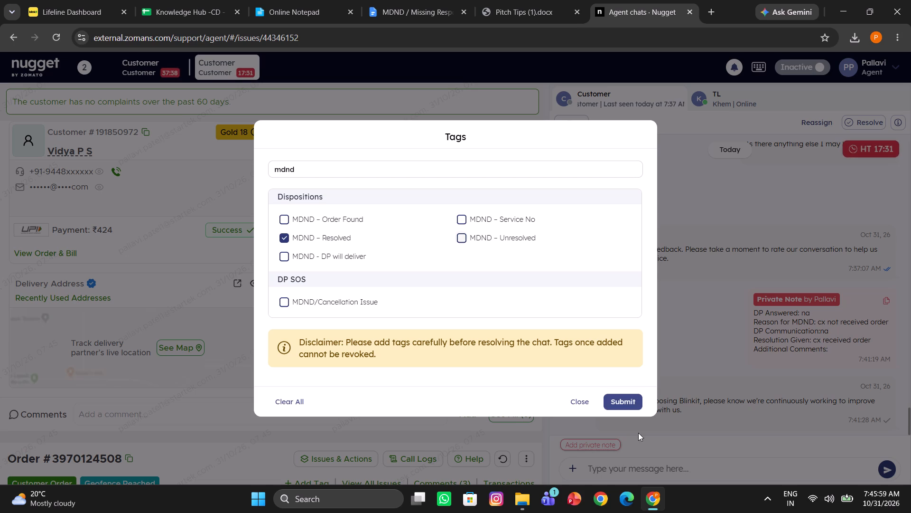
pyautogui.moveTo(638, 433); pyautogui.dragTo(614, 401)
pyautogui.click(614, 401)
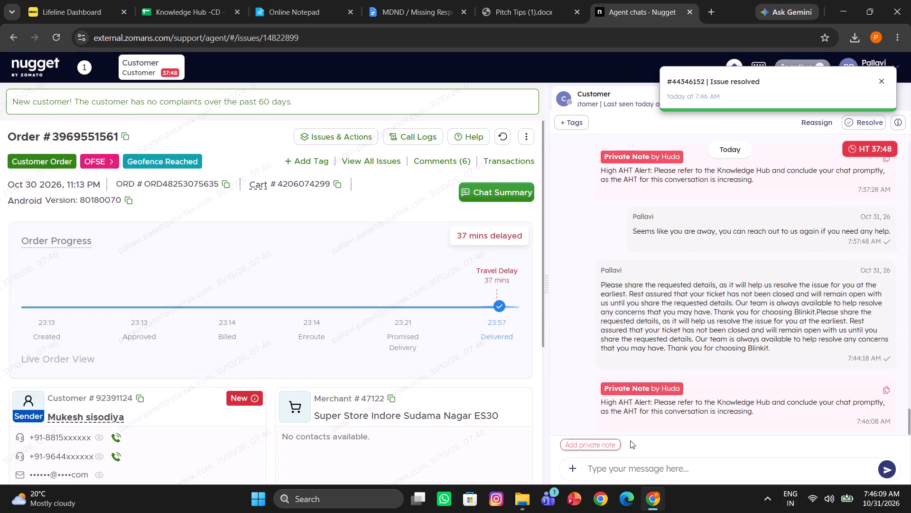
# Copy the private note template, from "DP Answered" through "Additional Comments", from Online Notepad.
pyautogui.click(604, 470)
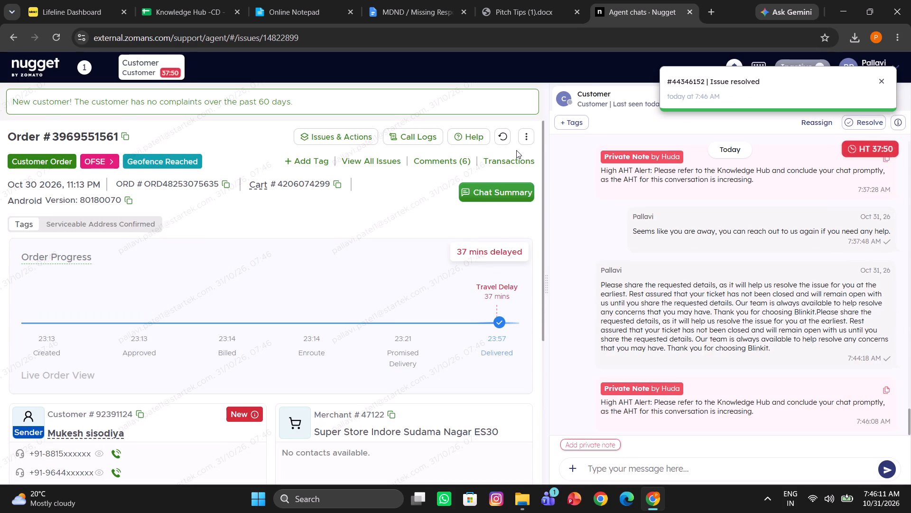
pyautogui.click(312, 10)
pyautogui.scroll(-2, 275, 280)
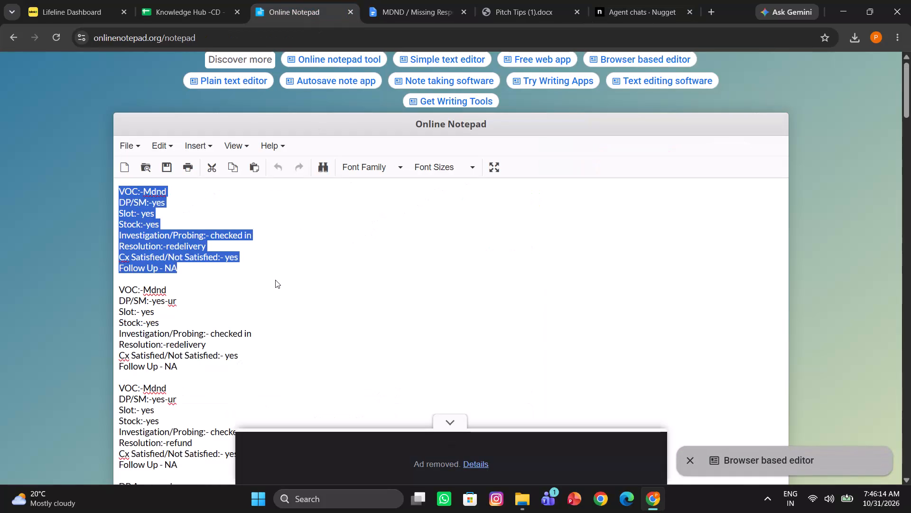
pyautogui.scroll(-3, 275, 280)
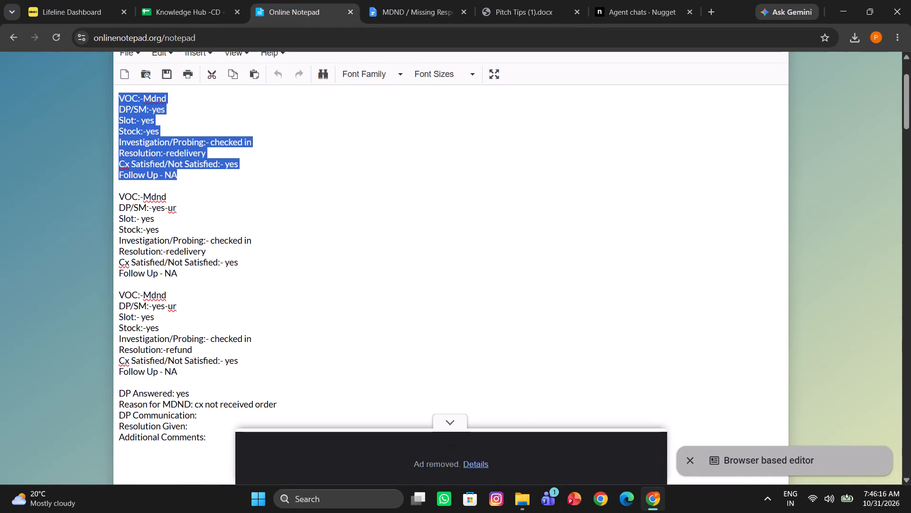
pyautogui.moveTo(209, 441); pyautogui.dragTo(114, 386)
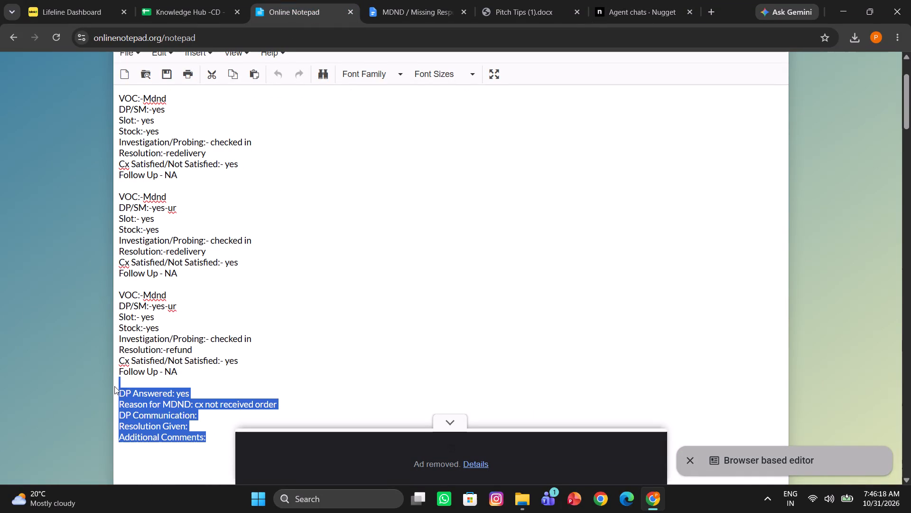
pyautogui.hotkey('ctrl', 'c')
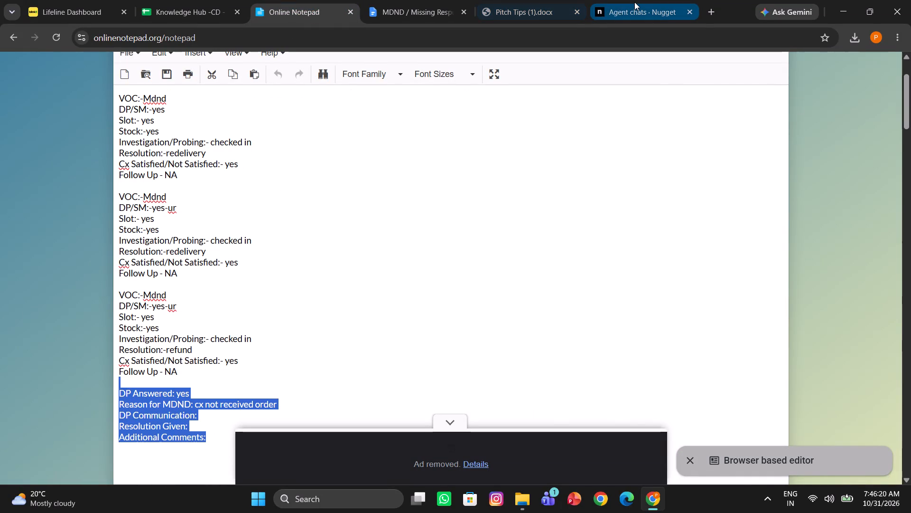
# Paste the copied template into a new private note on the remaining Nugget chat and fill DP Communication with "na".
pyautogui.click(634, 2)
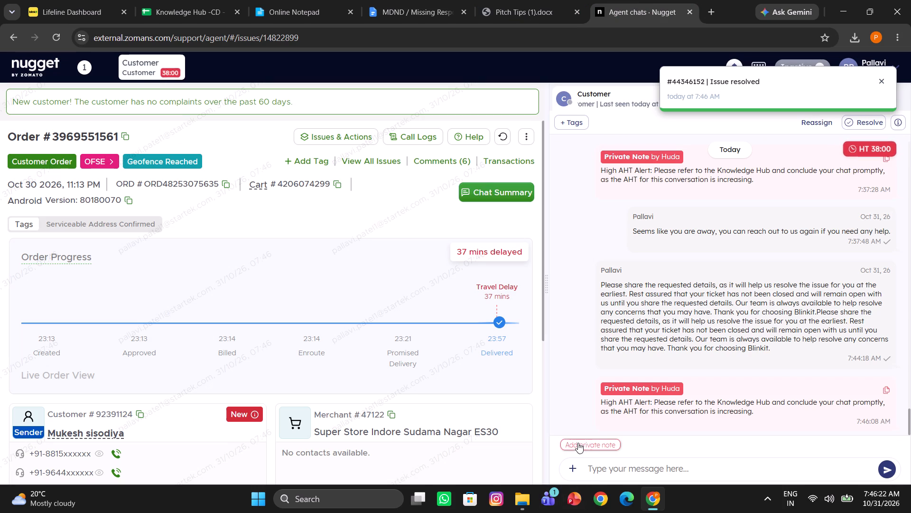
pyautogui.click(578, 443)
pyautogui.hotkey('ctrl', 'v')
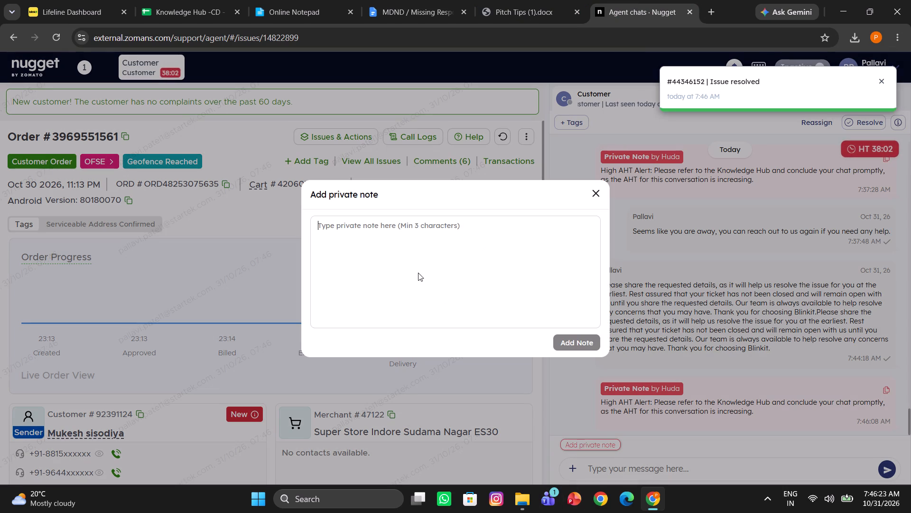
pyautogui.click(389, 252)
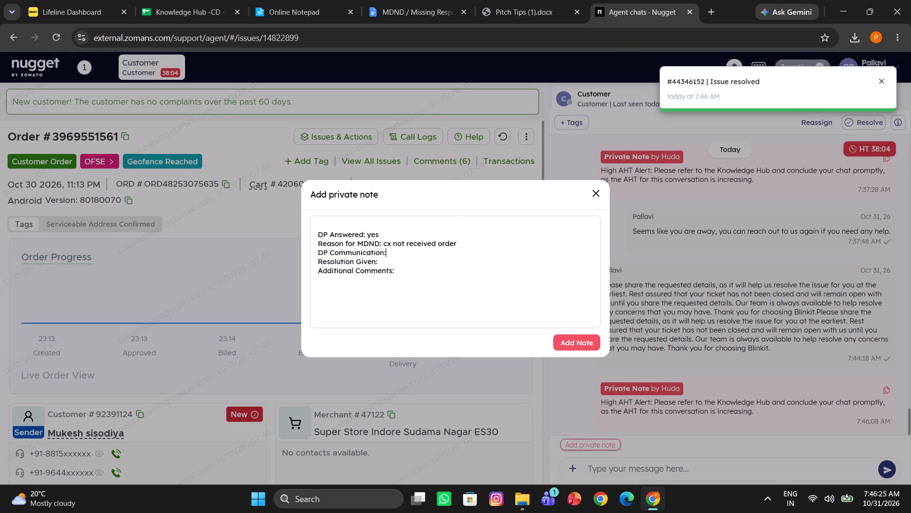
pyautogui.press('space')
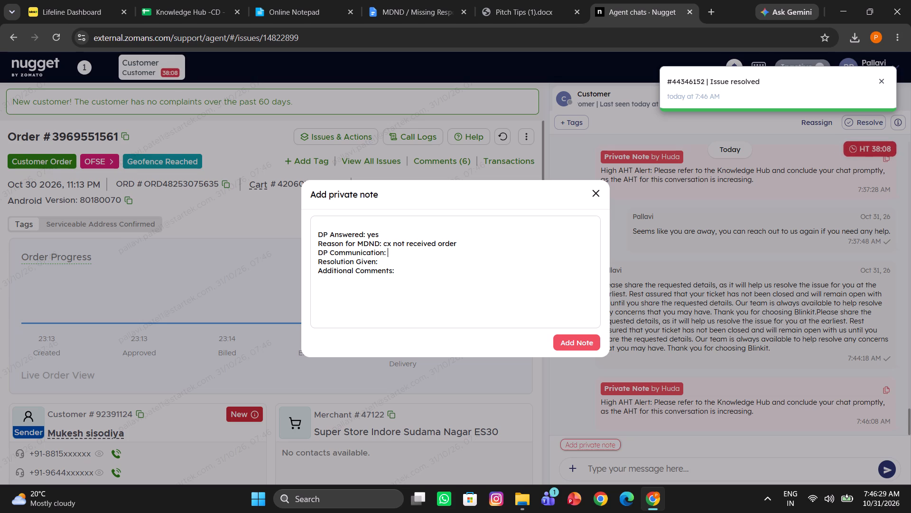
pyautogui.write('dp')
pyautogui.press('BackSpace')
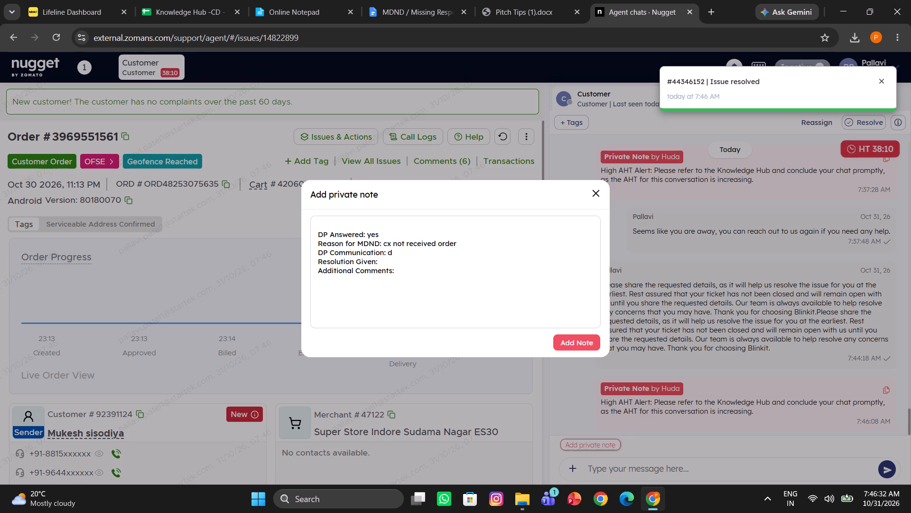
pyautogui.press('BackSpace')
pyautogui.write('na')
# Change DP Answered to "na", fill Resolution Given with "away", and add the private note to the chat.
pyautogui.click(382, 237)
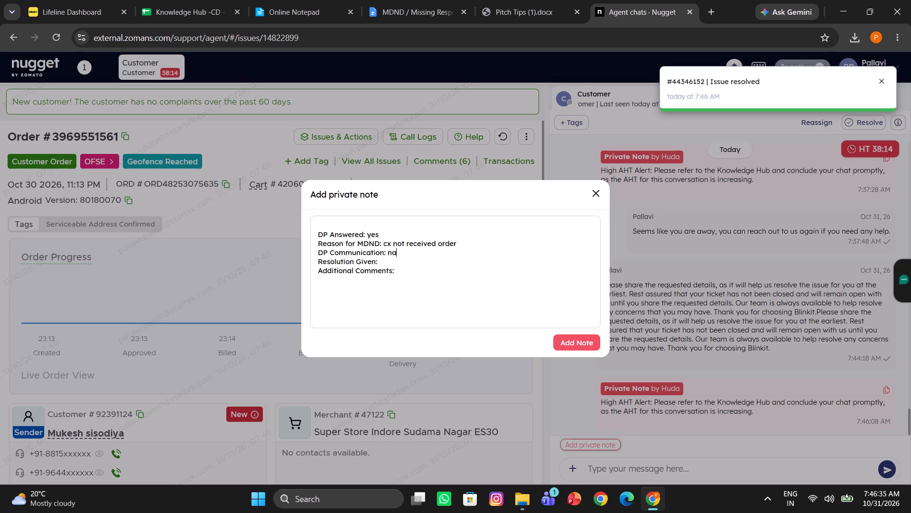
pyautogui.press('BackSpace')
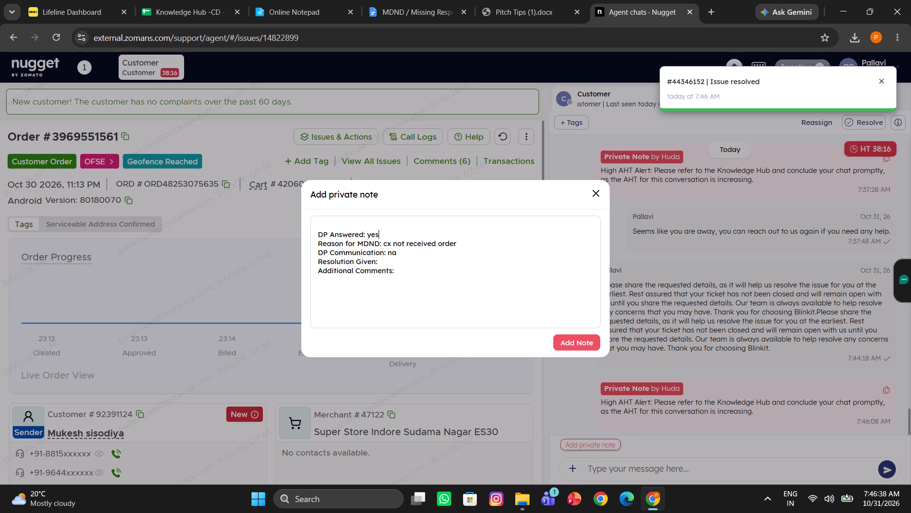
pyautogui.press('BackSpace')
pyautogui.press('BackSpace')
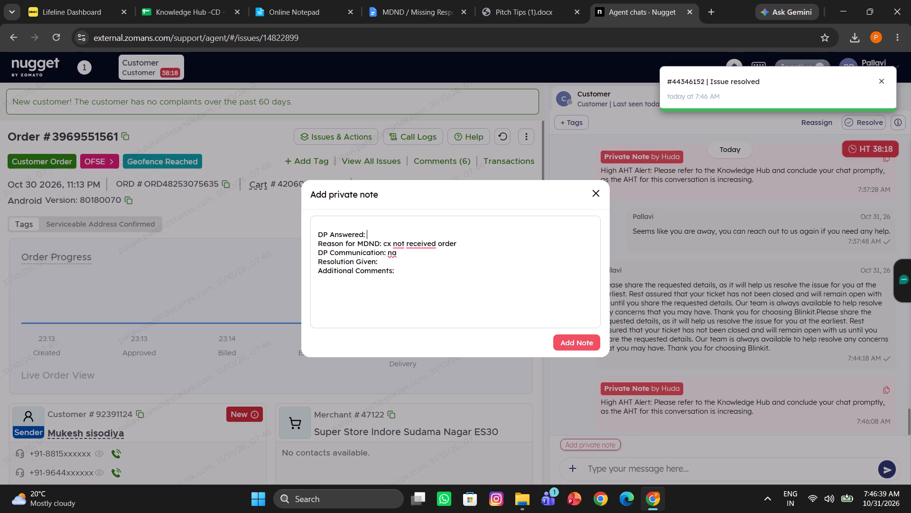
pyautogui.write('na')
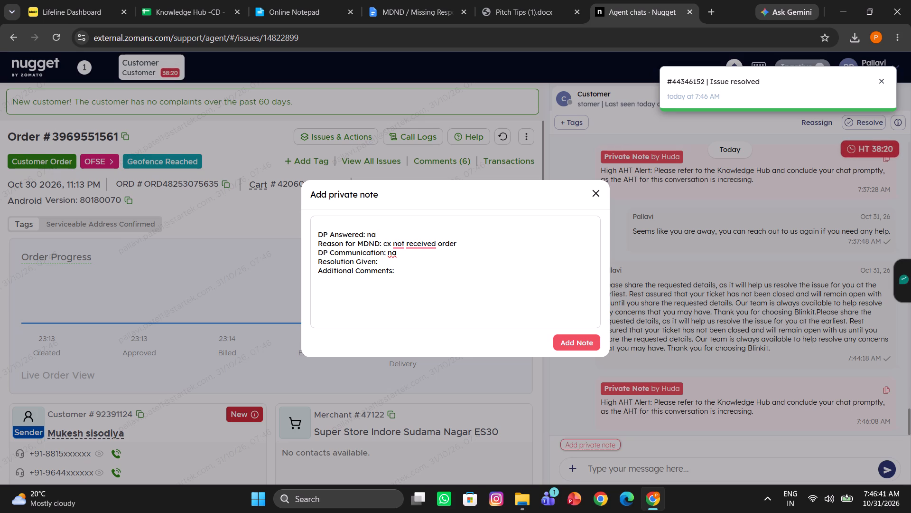
pyautogui.click(387, 265)
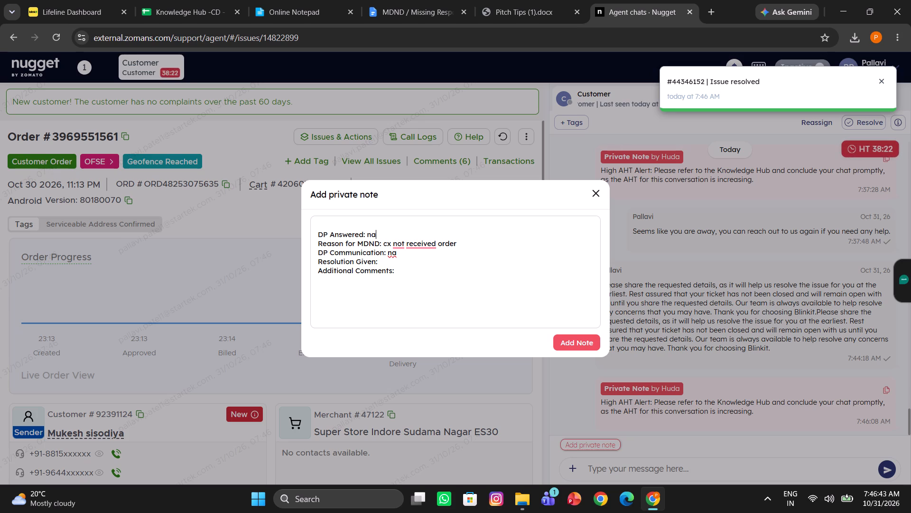
pyautogui.click(384, 264)
pyautogui.press('space')
pyautogui.write('w')
pyautogui.press('BackSpace')
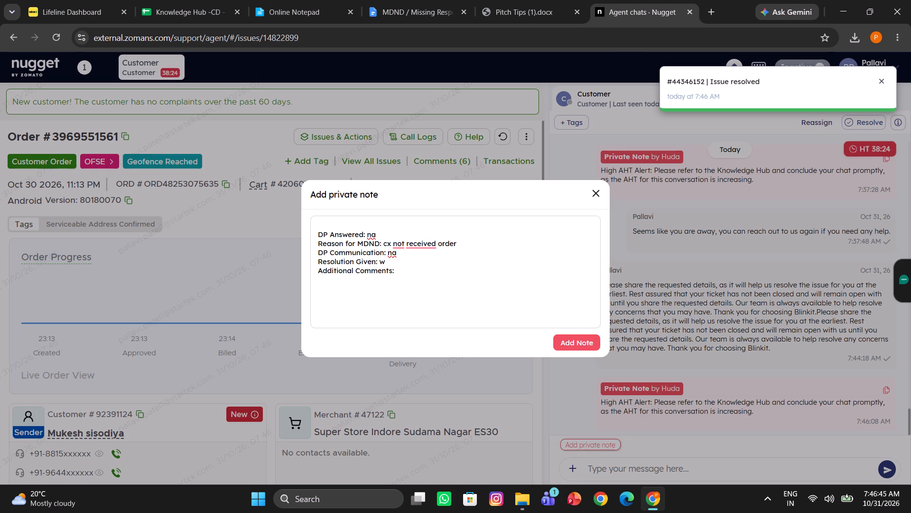
pyautogui.write('away')
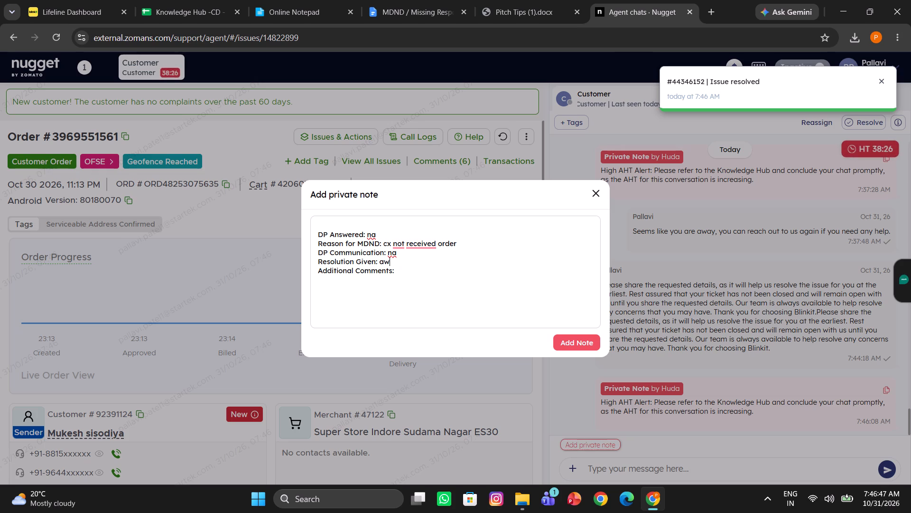
pyautogui.click(567, 335)
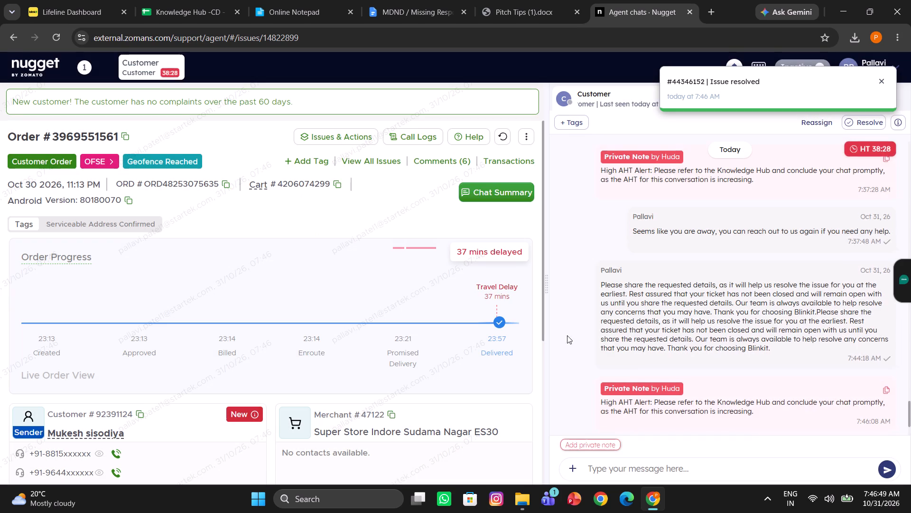
# Send the "/Closing" canned response thanking the customer for choosing Blinkit.
pyautogui.click(597, 466)
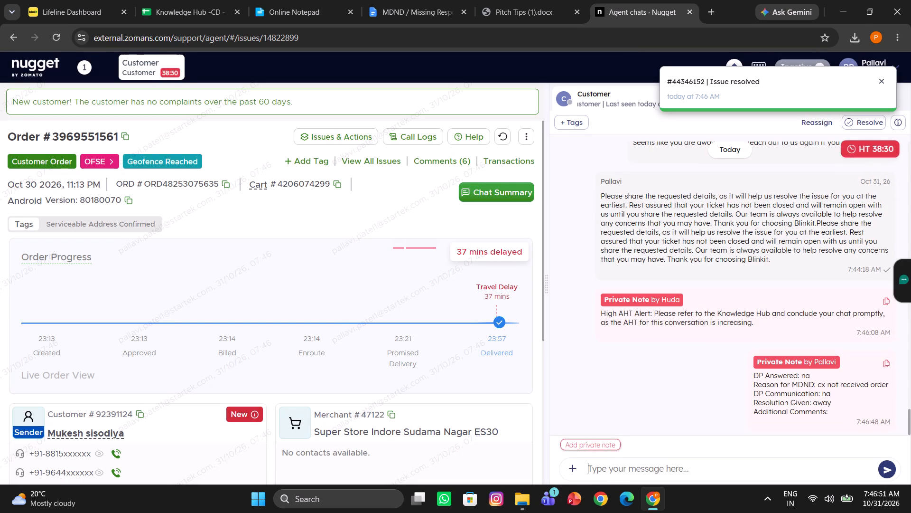
pyautogui.write('/clo')
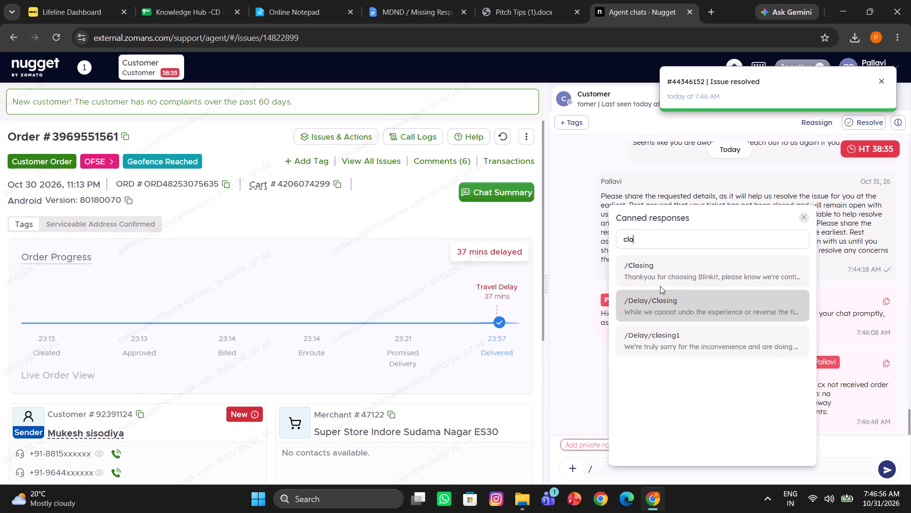
pyautogui.click(652, 274)
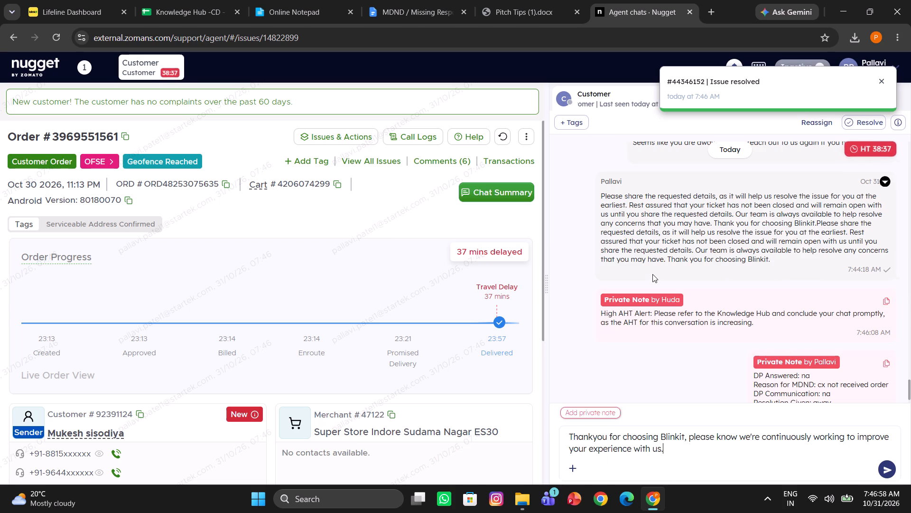
pyautogui.press('Return')
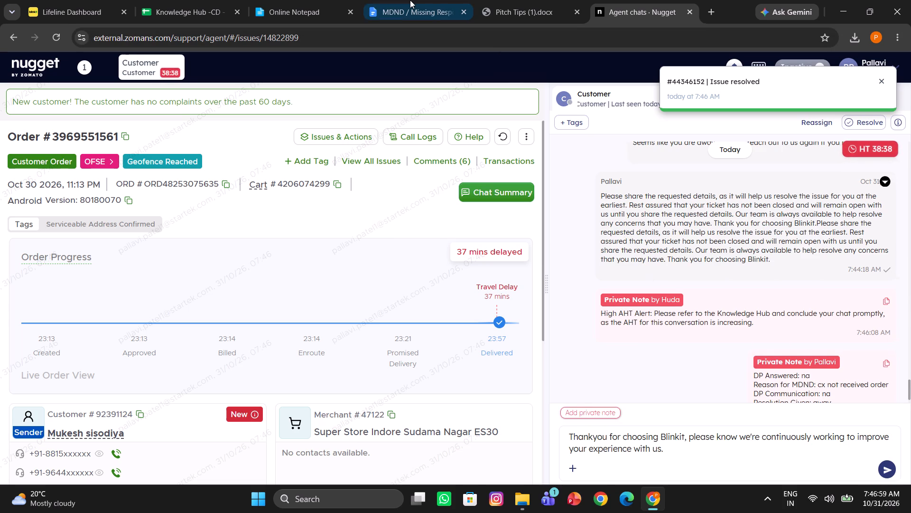
# Copy the second "VOC:-Mdnd" block, with DP/SM "yes-ur" and resolution "redelivery", from Online Notepad.
pyautogui.click(329, 1)
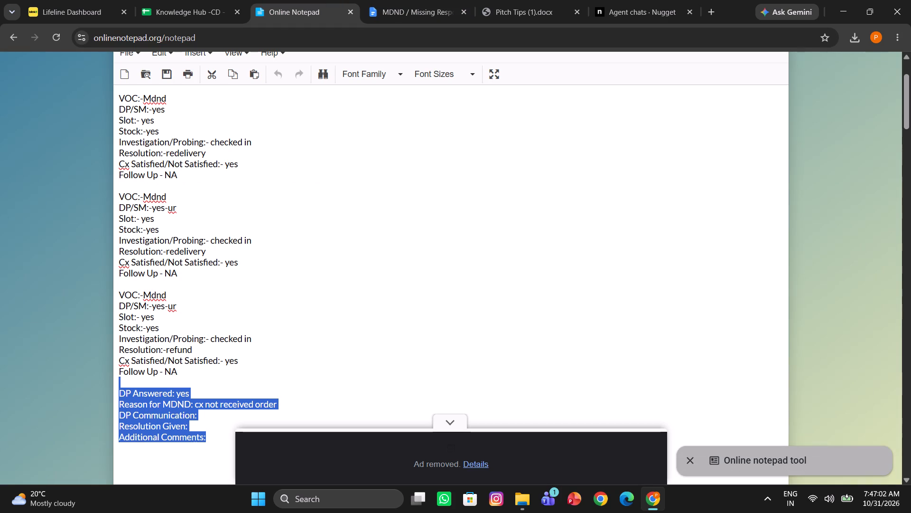
pyautogui.click(183, 182)
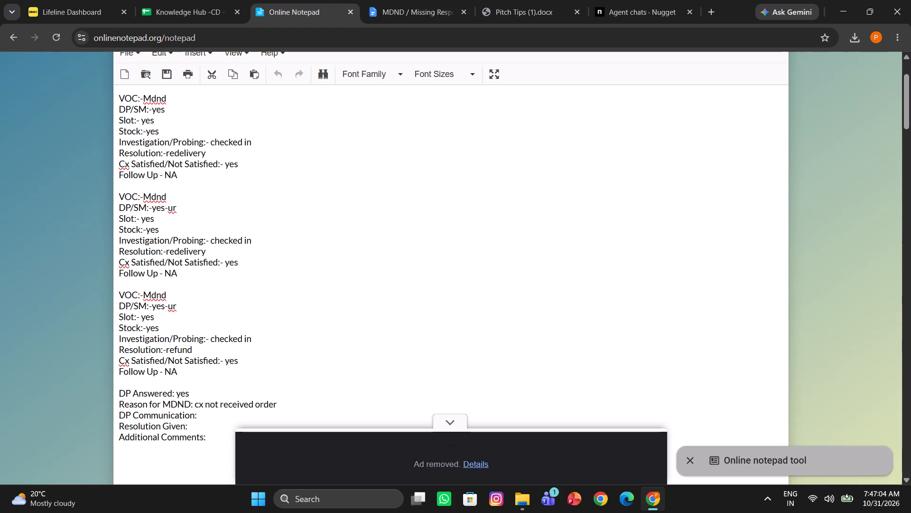
pyautogui.moveTo(180, 276); pyautogui.dragTo(100, 197)
pyautogui.hotkey('ctrl', 'c')
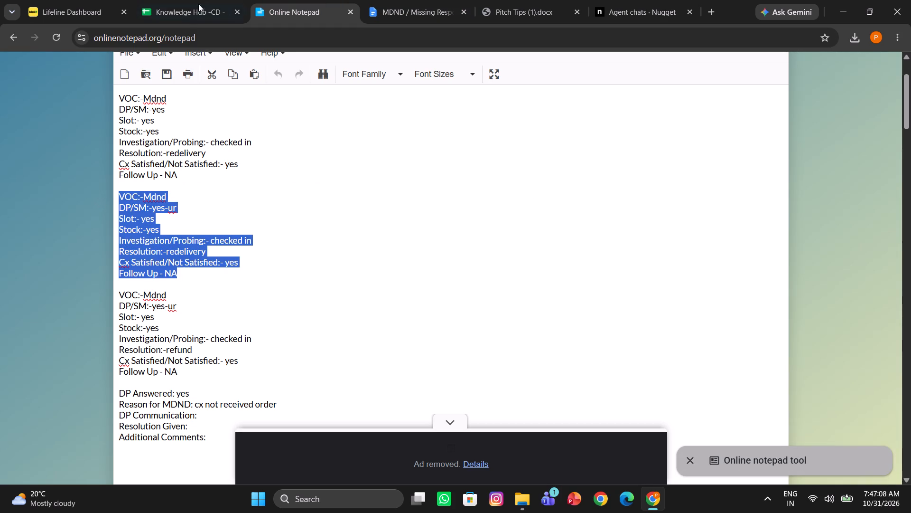
# On the open Nugget chat, add the copied "VOC:-Mdnd" block as an order comment, with the resolution changed to "away".
pyautogui.click(604, 3)
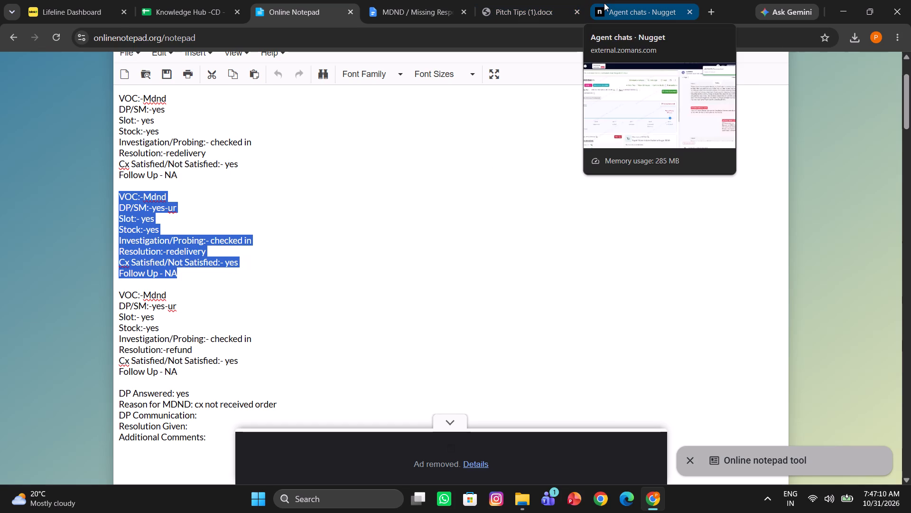
pyautogui.scroll(-3, 218, 344)
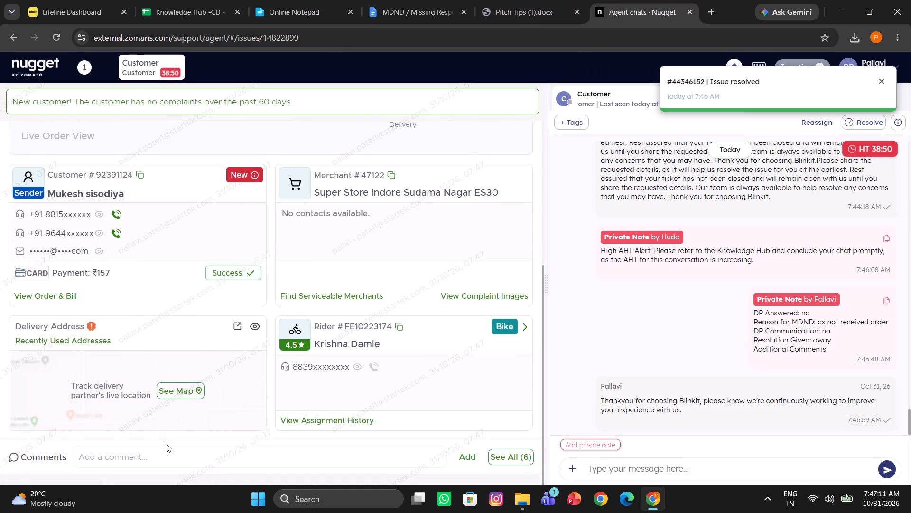
pyautogui.click(153, 450)
pyautogui.hotkey('ctrl', 'v')
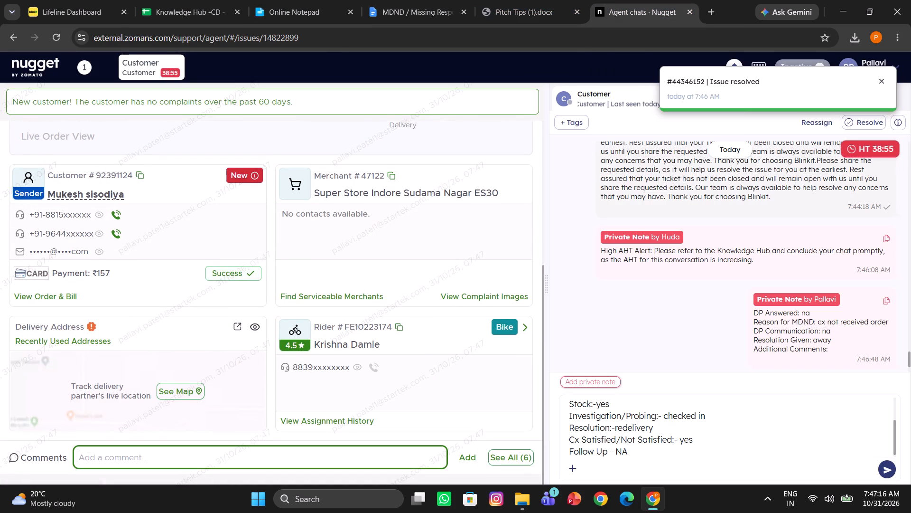
pyautogui.scroll(-1, 225, 461)
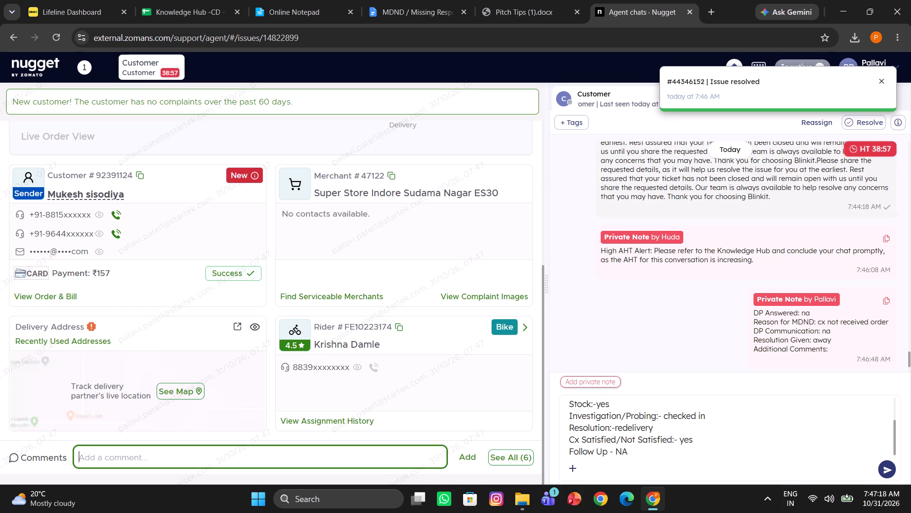
pyautogui.scroll(-1, 225, 461)
pyautogui.hotkey('ctrl', 'v')
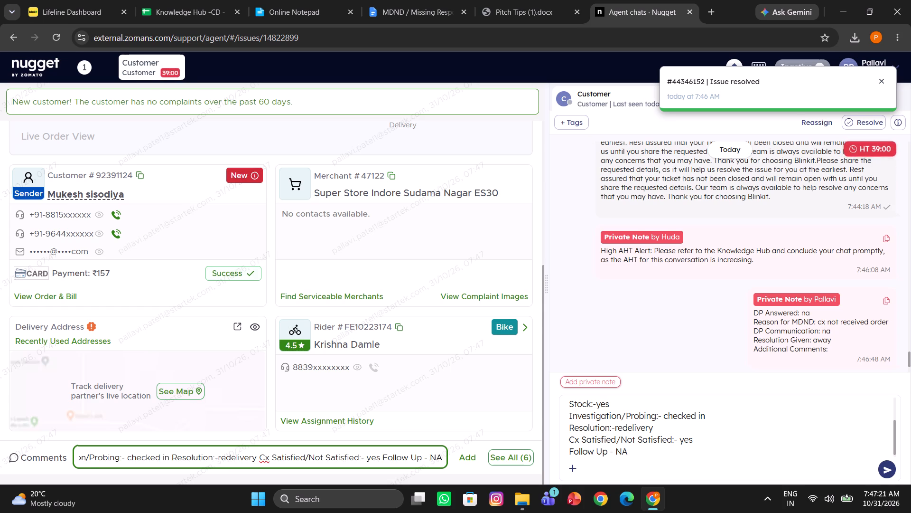
pyautogui.hscroll(-4, 260, 466)
pyautogui.hscroll(1, 260, 466)
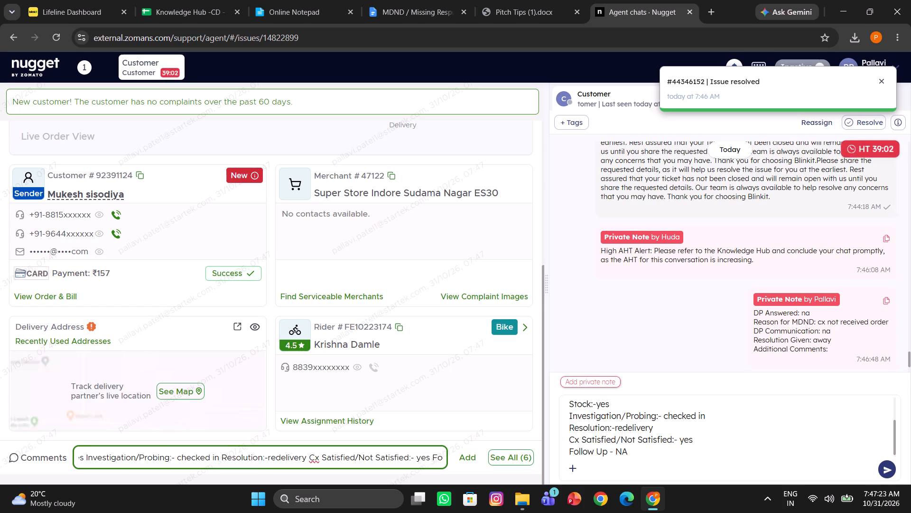
pyautogui.moveTo(305, 458); pyautogui.dragTo(280, 457)
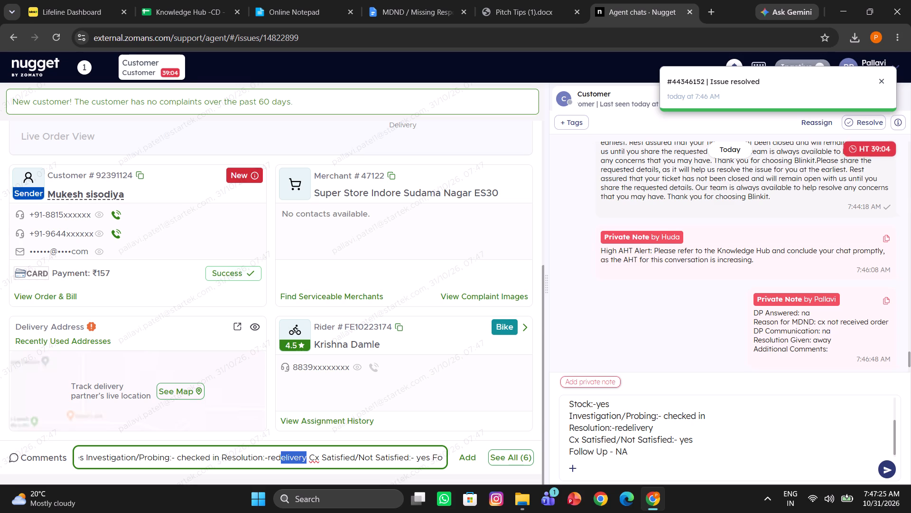
pyautogui.moveTo(280, 457); pyautogui.dragTo(269, 456)
pyautogui.press('BackSpace')
pyautogui.write('away')
pyautogui.press('Return')
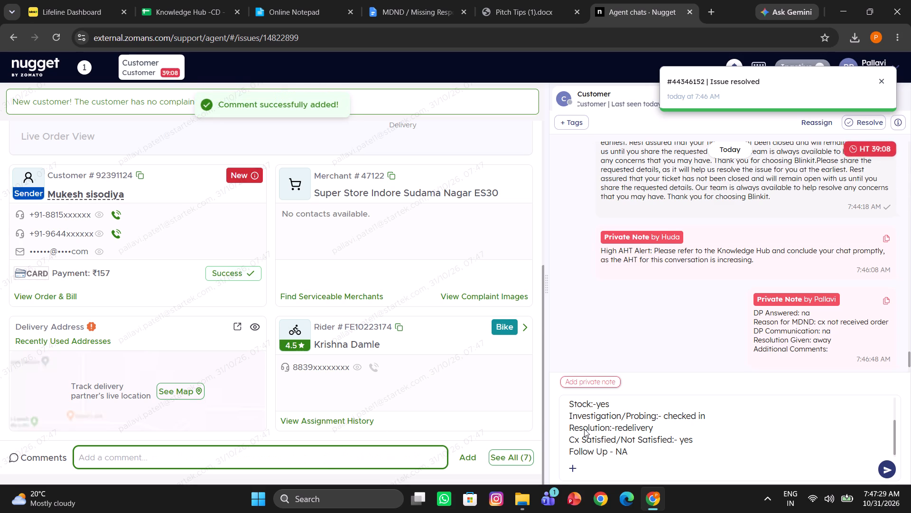
# Clear the VOC text pasted by mistake into the chat's message box.
pyautogui.click(635, 444)
pyautogui.hotkey('ctrl', 'a')
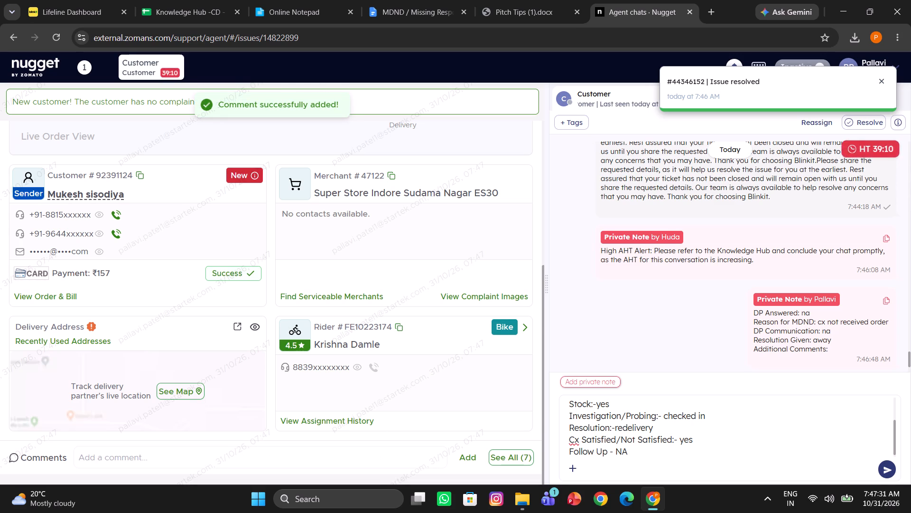
pyautogui.press('BackSpace')
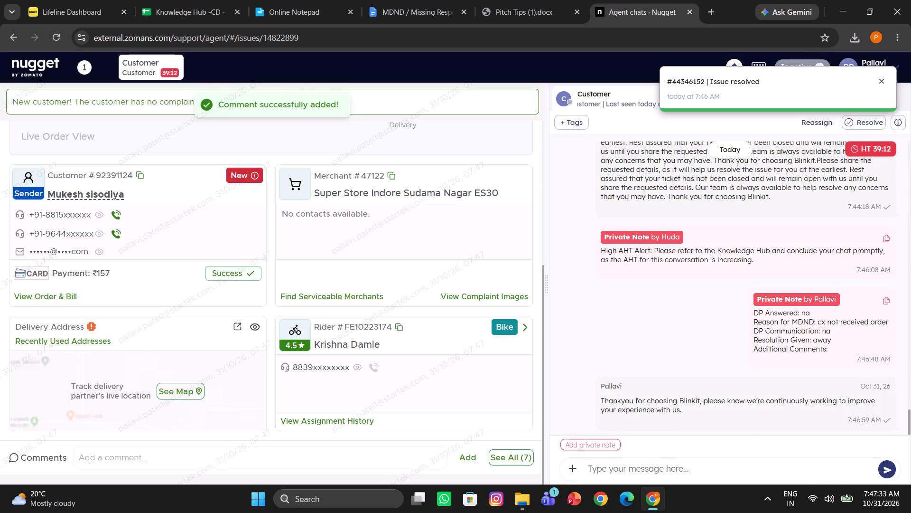
# Resolve the chat with the "MDND – Unresolved" disposition tag, found by searching for "mdnd".
pyautogui.click(910, 92)
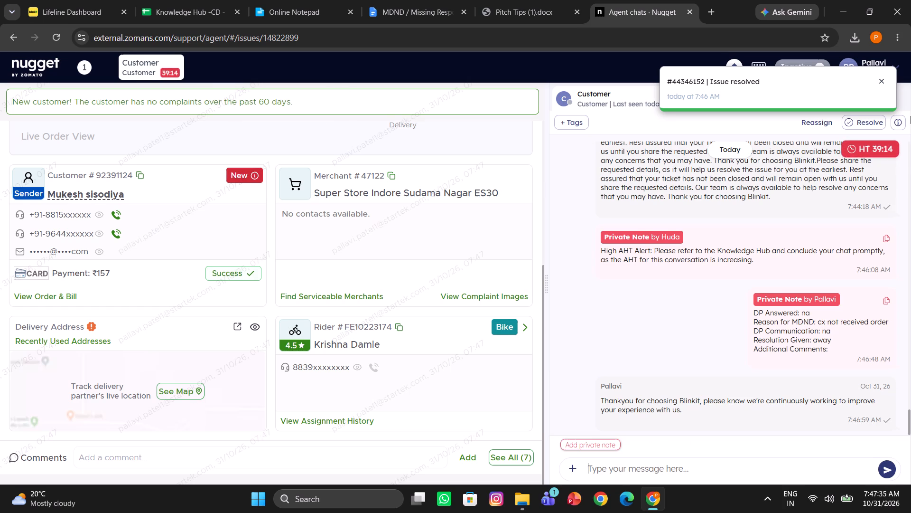
pyautogui.click(860, 125)
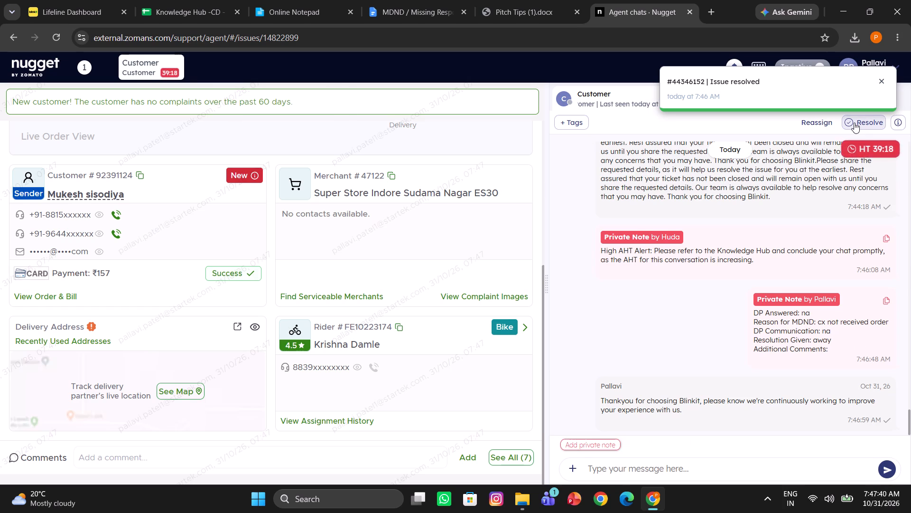
pyautogui.click(854, 123)
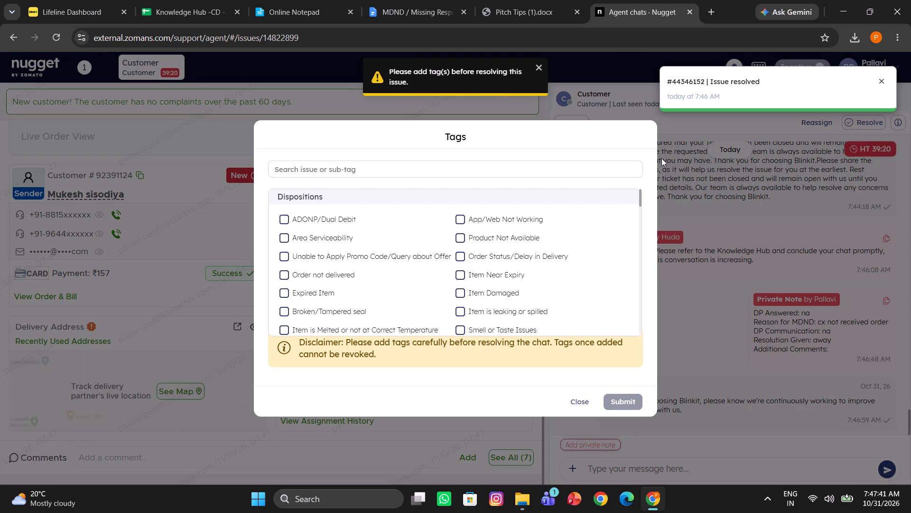
pyautogui.write('mdnd')
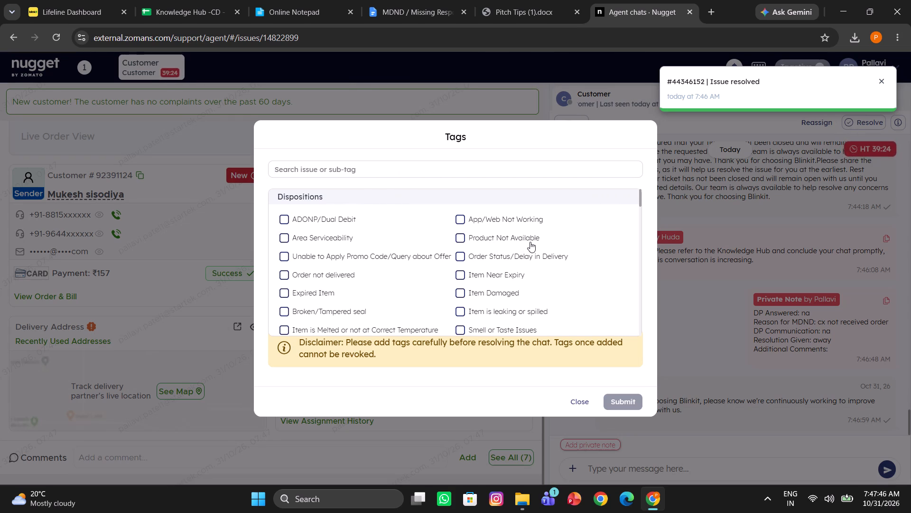
pyautogui.click(316, 170)
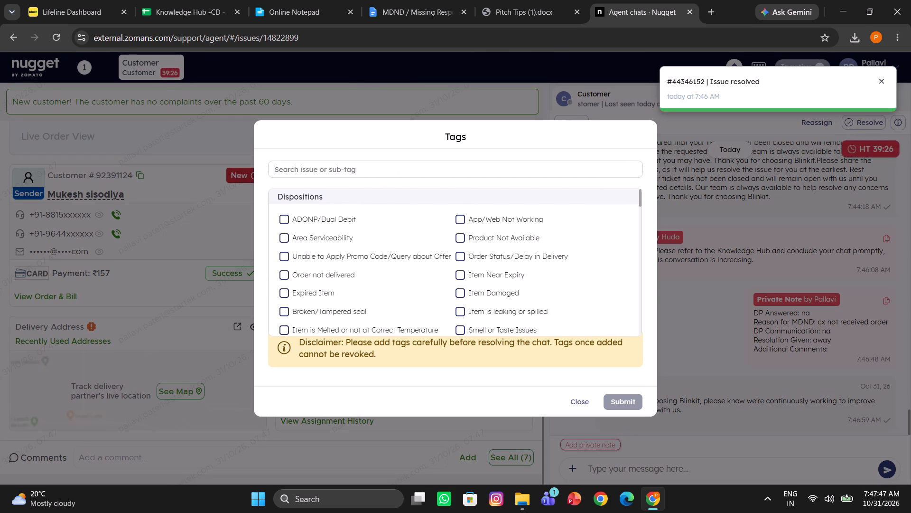
pyautogui.write('mdnd')
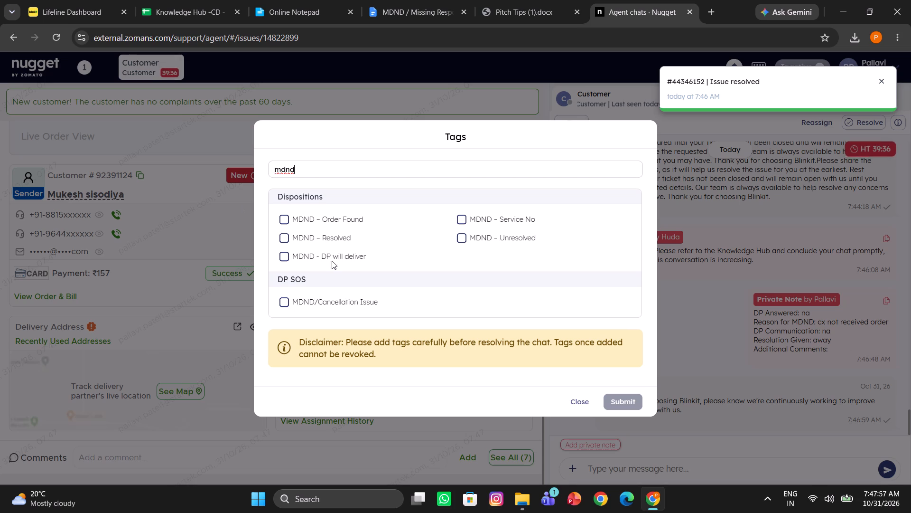
pyautogui.click(489, 236)
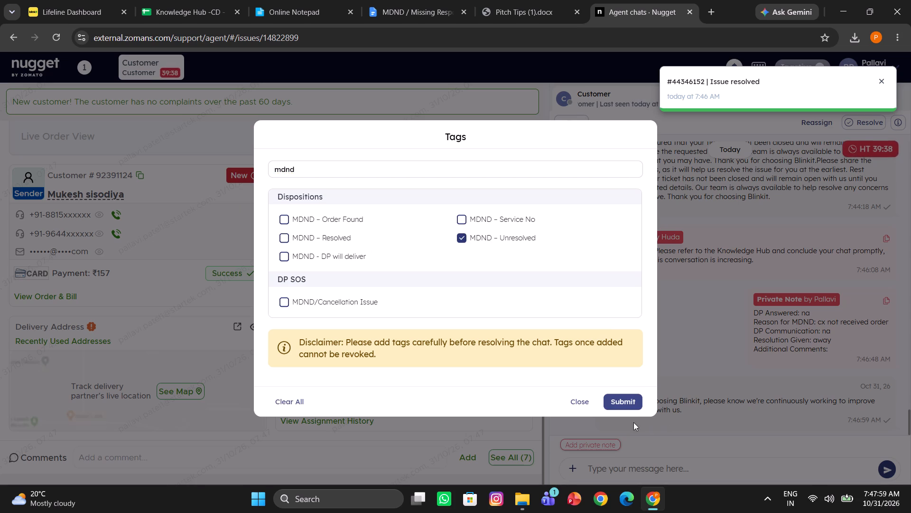
pyautogui.click(624, 405)
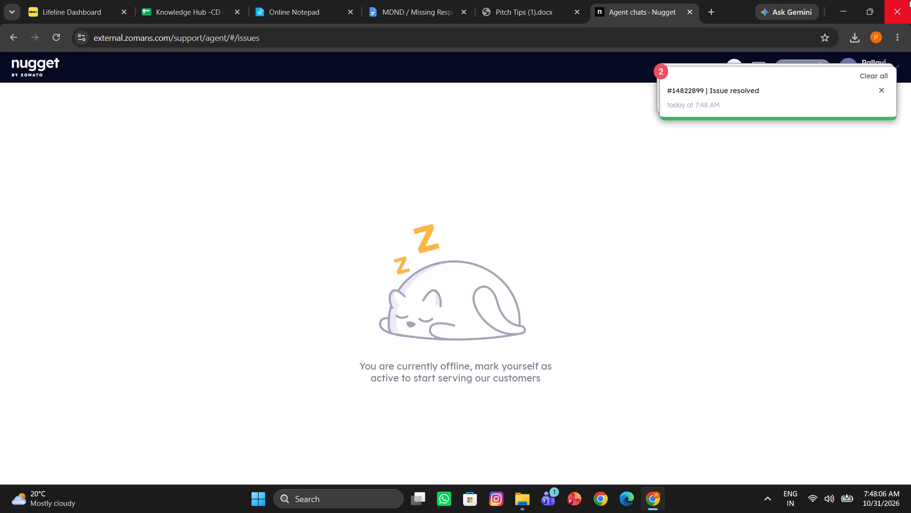
# Close the browser window with all its tabs, leaving the Knowledge Hub spreadsheet, and return to the desktop.
pyautogui.click(904, 0)
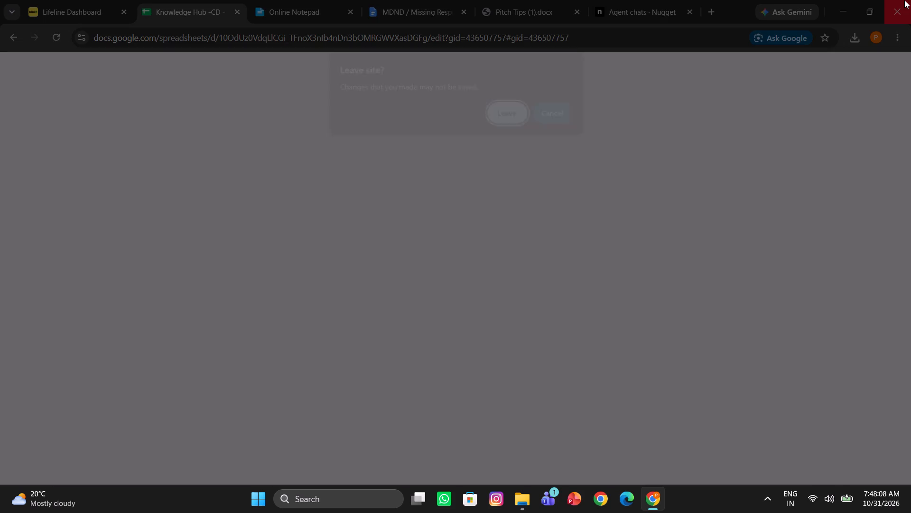
pyautogui.click(509, 114)
pyautogui.click(894, 9)
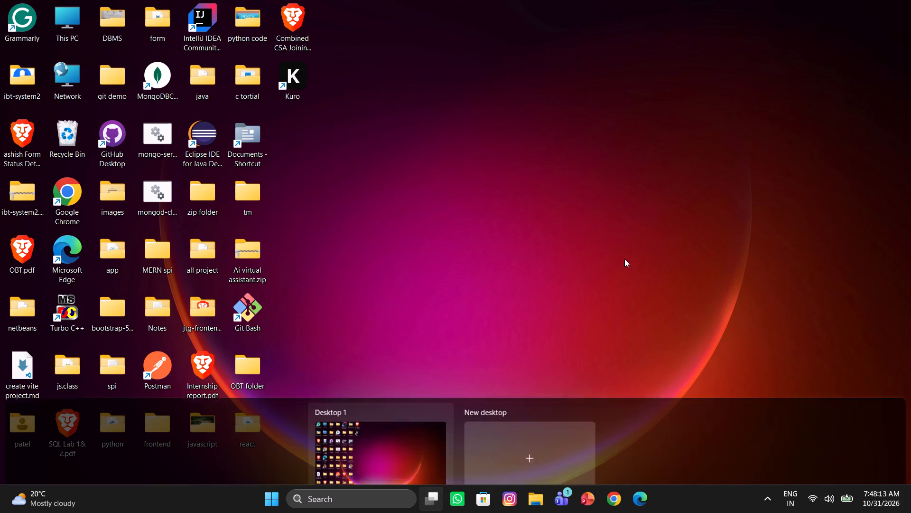
pyautogui.click(624, 259)
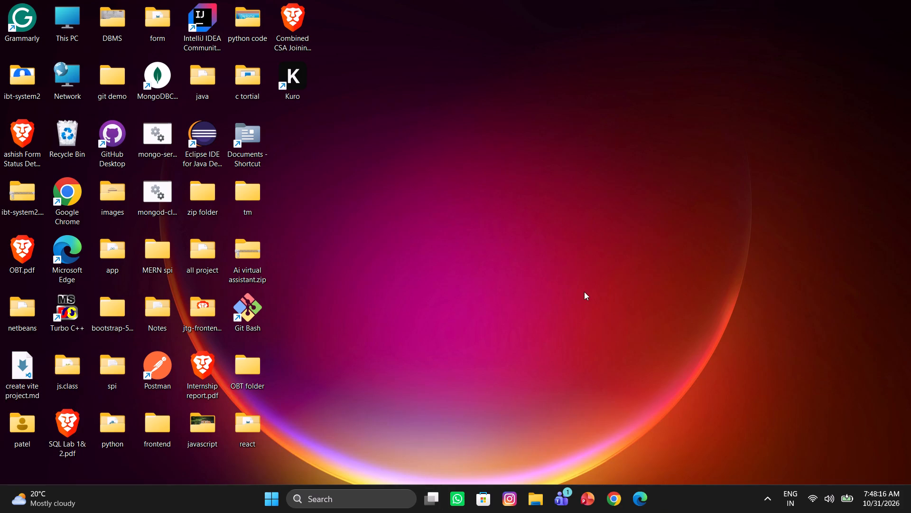
# Shut down the computer.
pyautogui.press('super+x')
pyautogui.write('uuu')
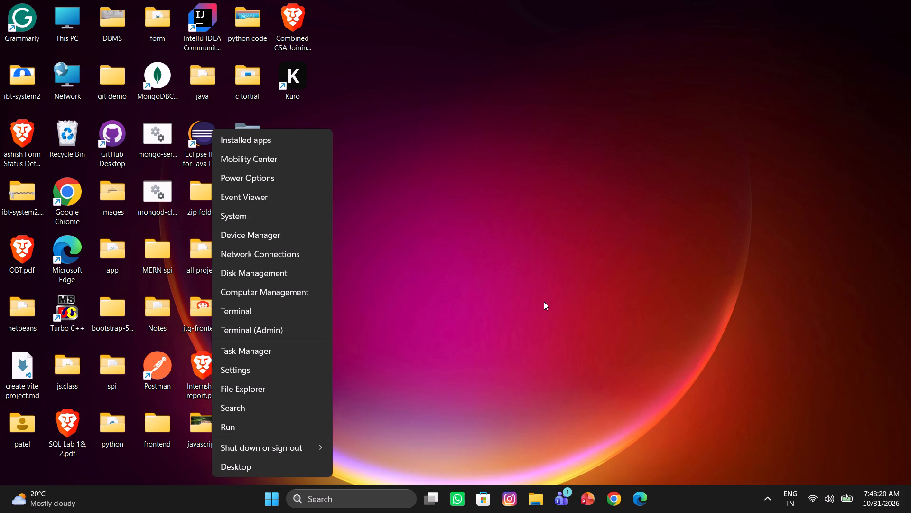
pyautogui.write('uu')
pyautogui.click(308, 454)
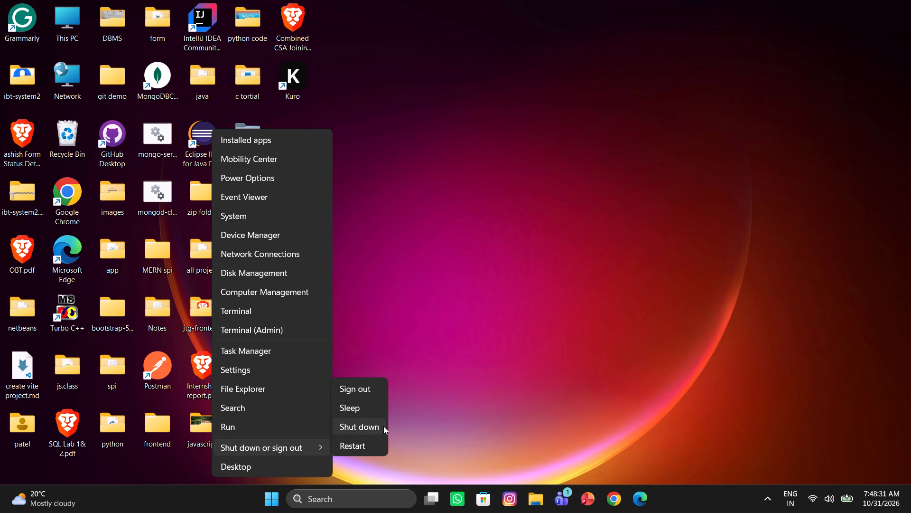
pyautogui.click(383, 426)
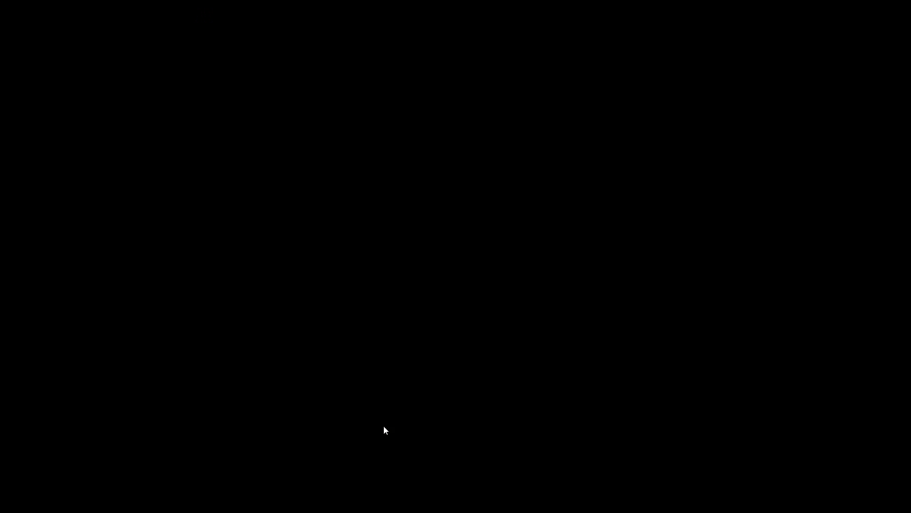